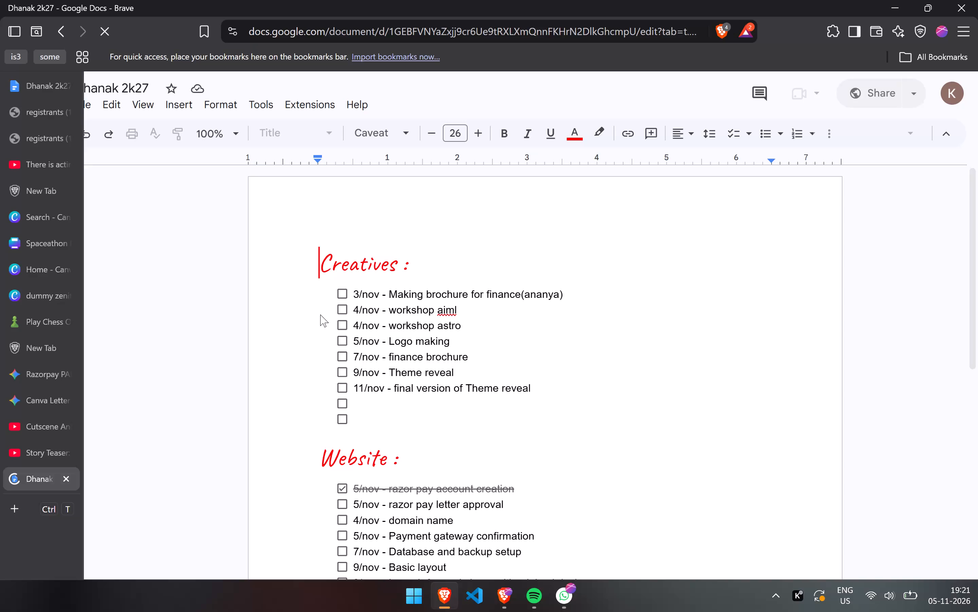
Mark the "5/nov - razor pay letter approval" item as done in the Website checklist.
scroll(433, 442, down, 2)
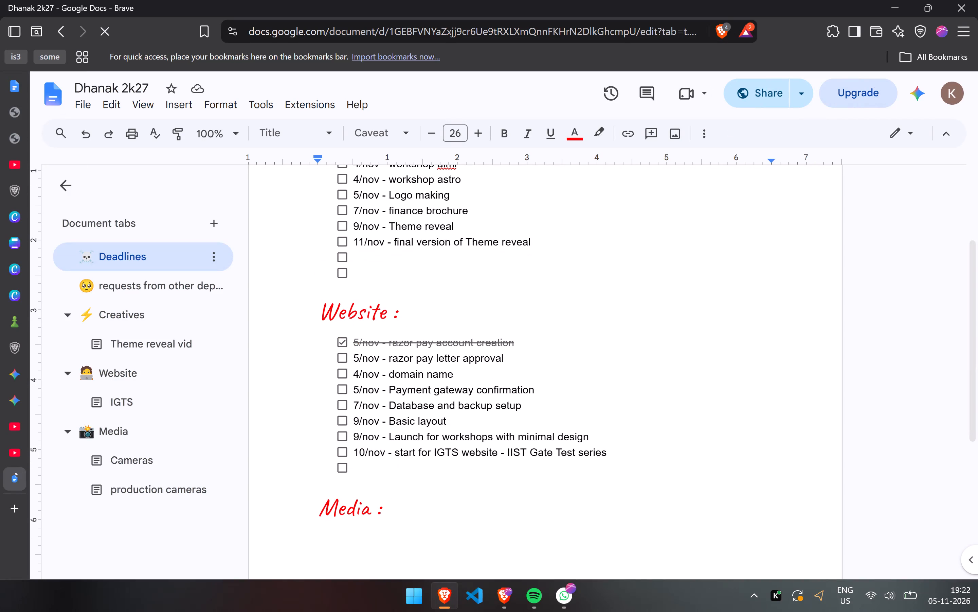
click(340, 356)
Add the item "5/nov - razor pay account creation" below the razor pay letter approval item.
click(522, 356)
key(Return)
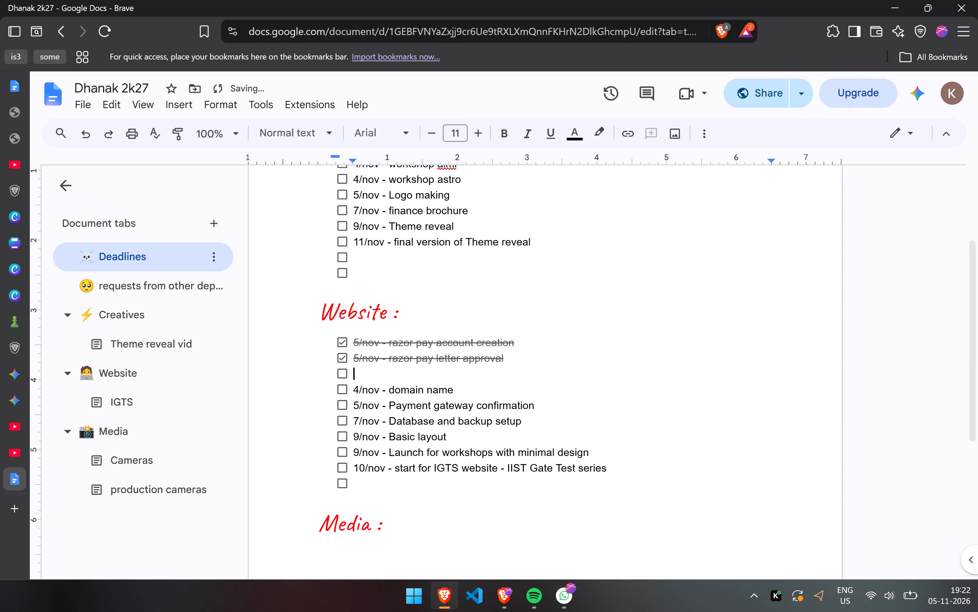
text(5/)
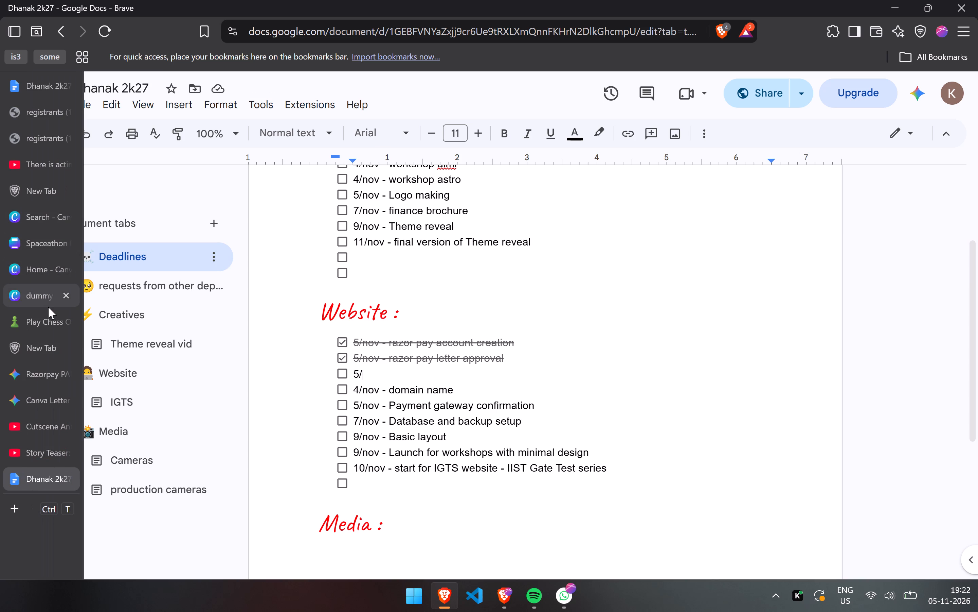
text(nov)
key(space)
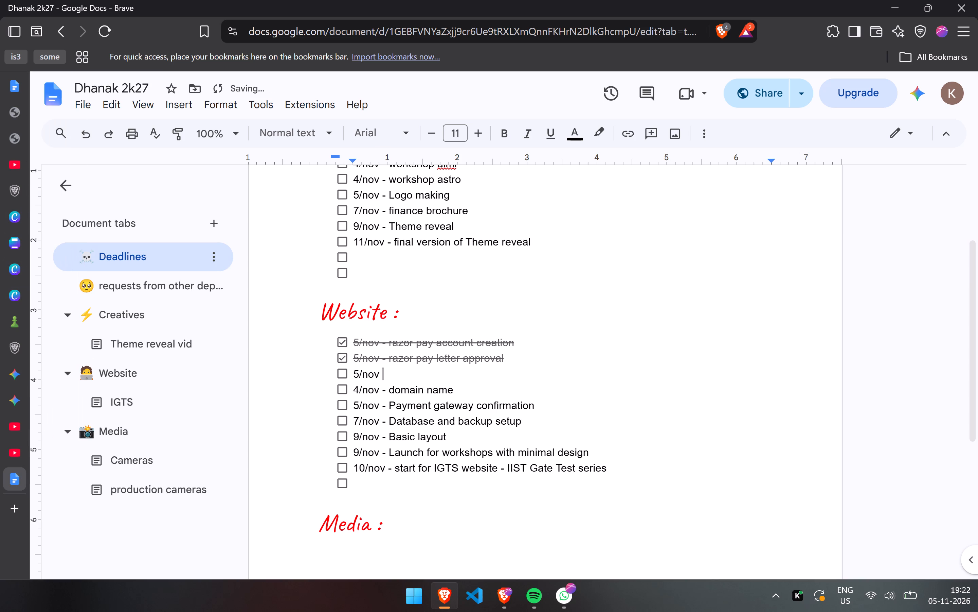
text(- razor pay account creation)
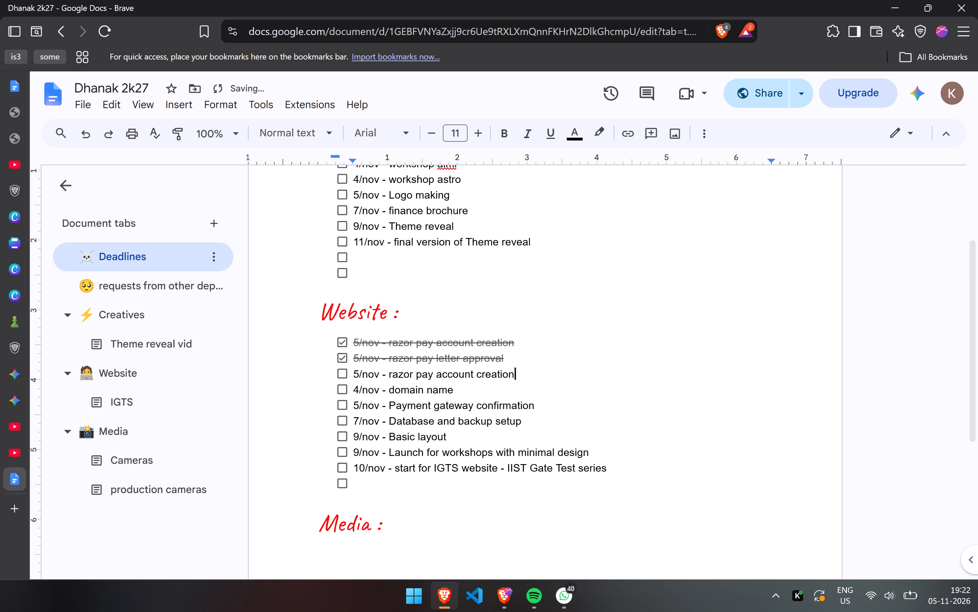
Open the document tab with requests from other departments and go to its finance checklist.
scroll(427, 247, up, 1)
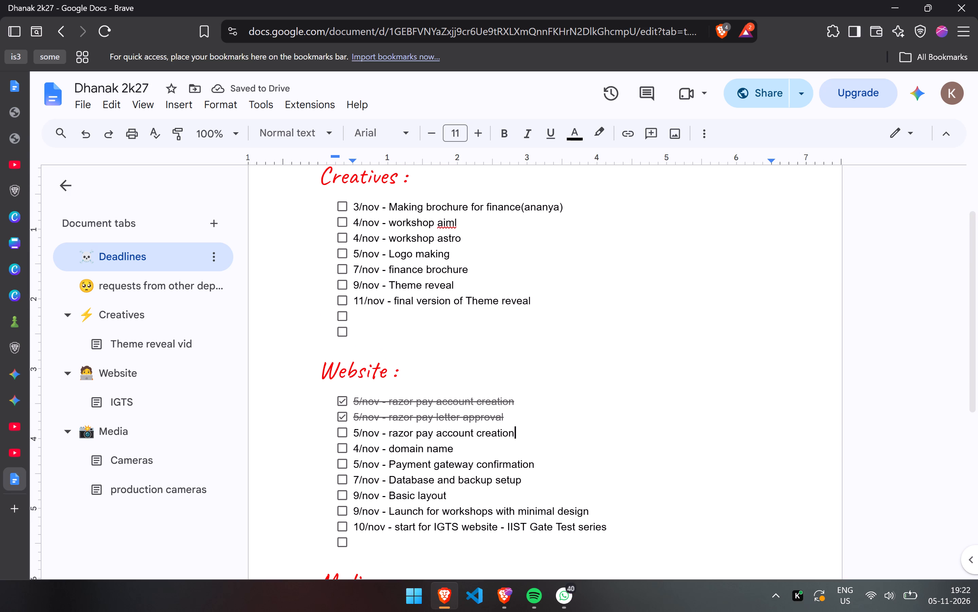
scroll(465, 329, down, 2)
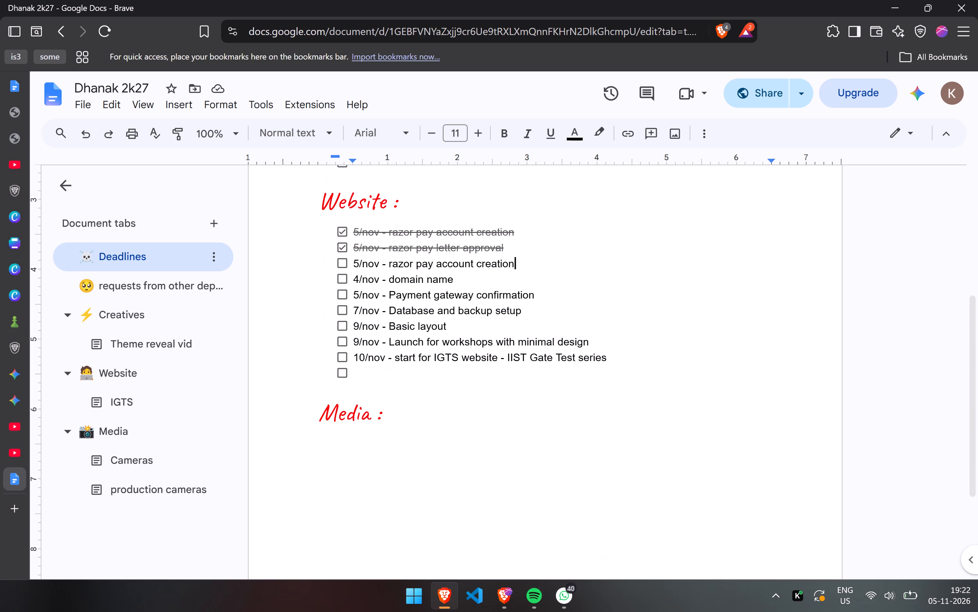
click(115, 284)
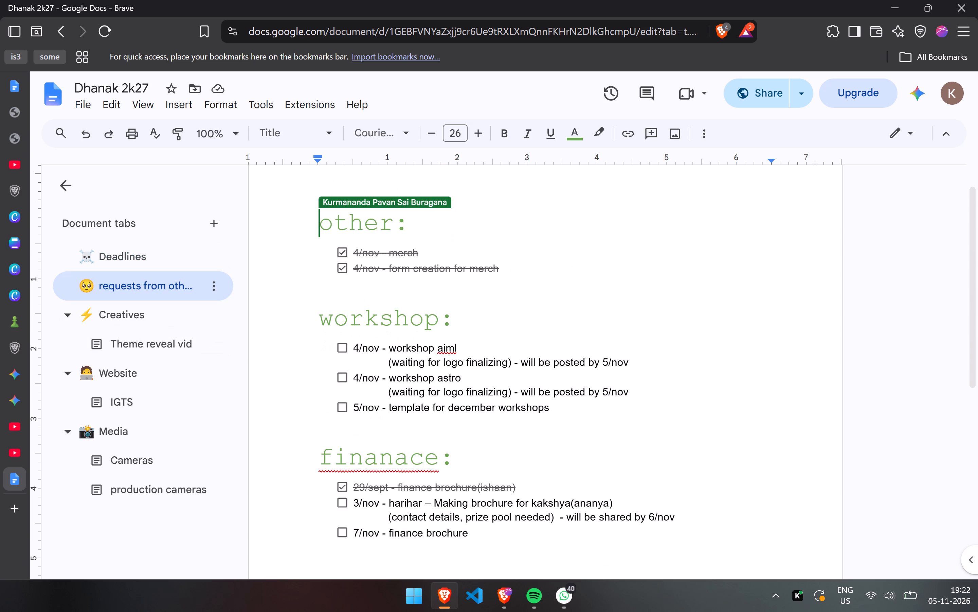
click(497, 271)
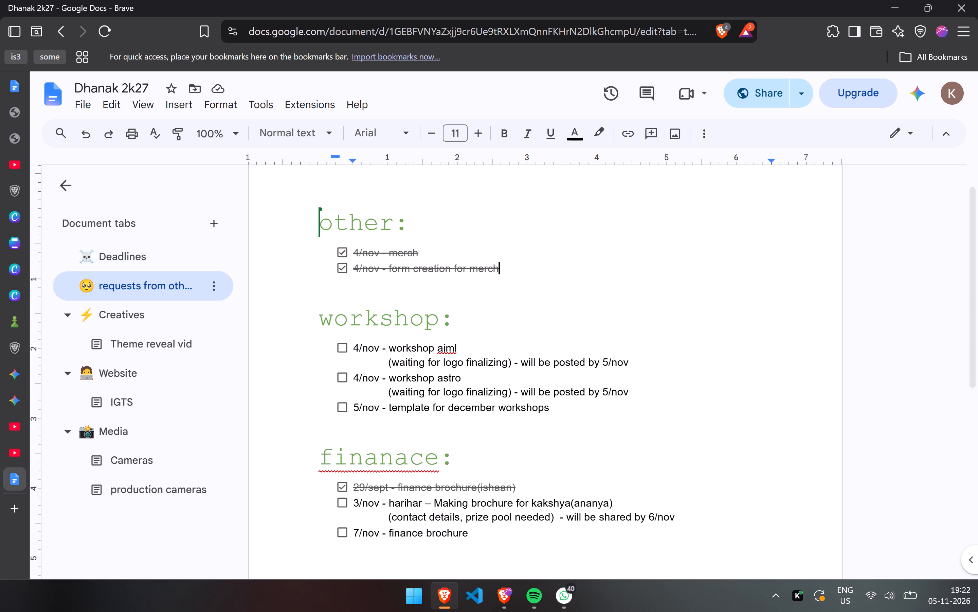
scroll(479, 422, down, 1)
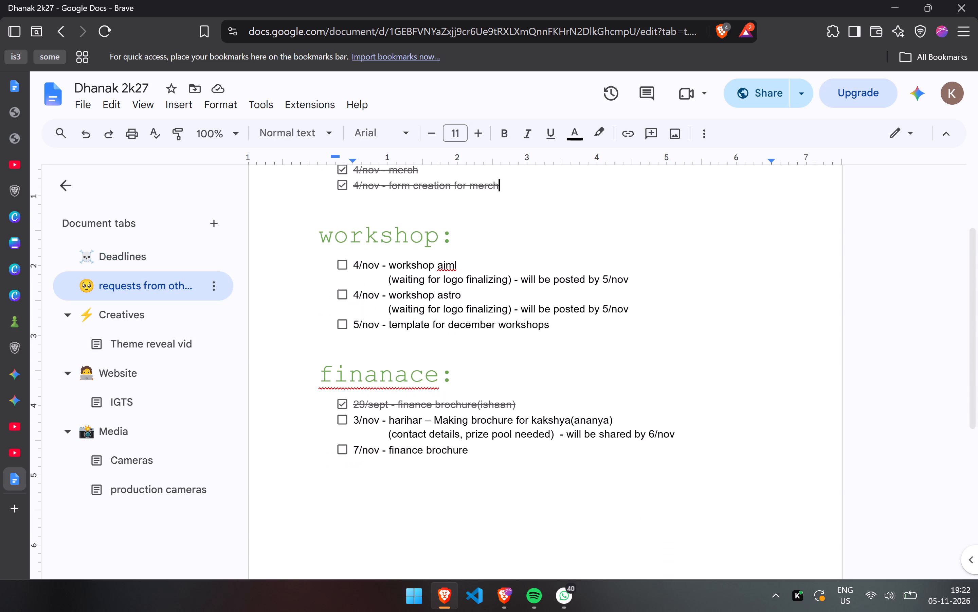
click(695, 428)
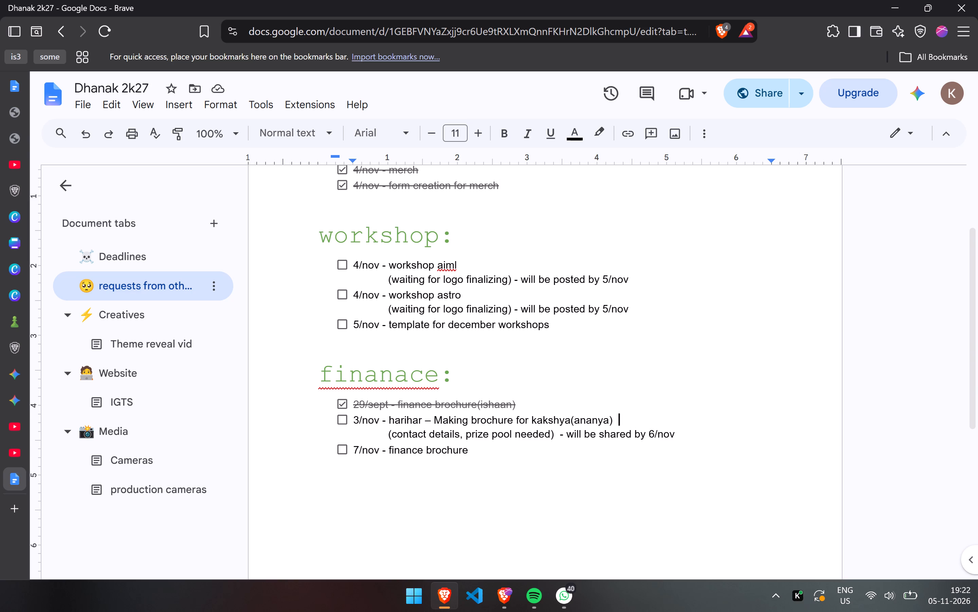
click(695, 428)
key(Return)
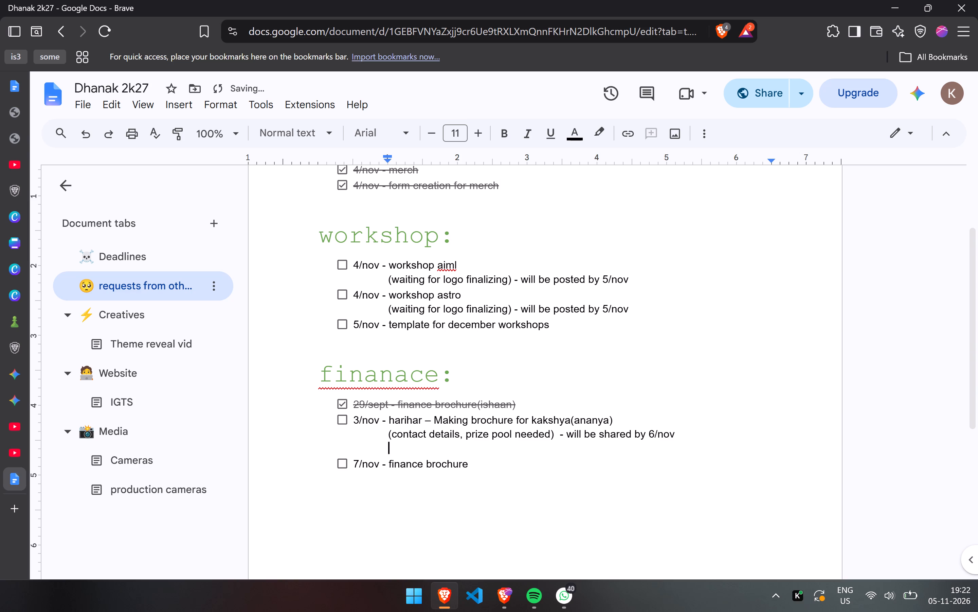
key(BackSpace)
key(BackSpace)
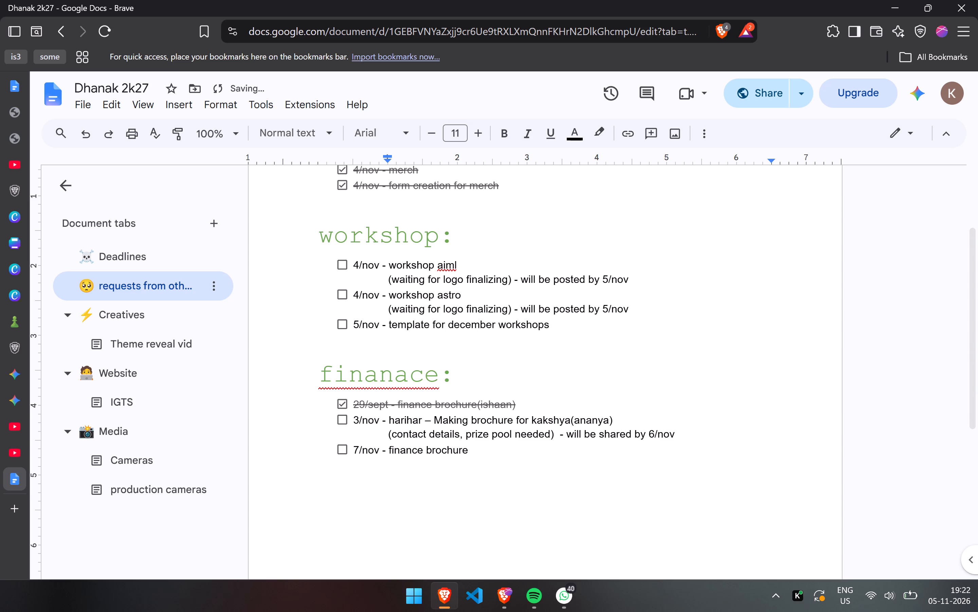
Copy the completed 29/sept finance brochure item to below the 3/nov item's note and uncheck the copy.
click(641, 451)
drag(654, 398, 657, 384)
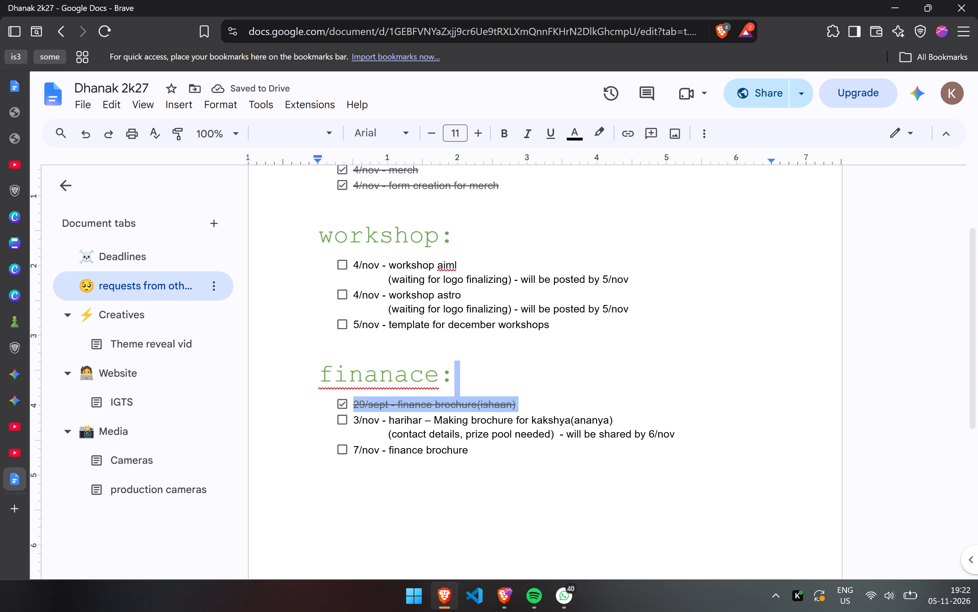
key(ctrl+c)
click(692, 427)
click(689, 436)
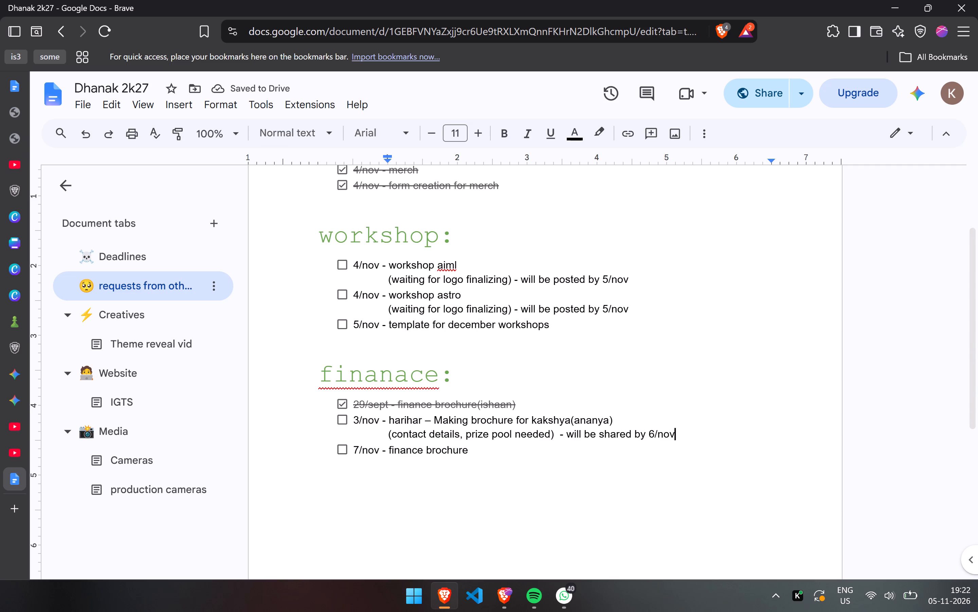
key(ctrl+v)
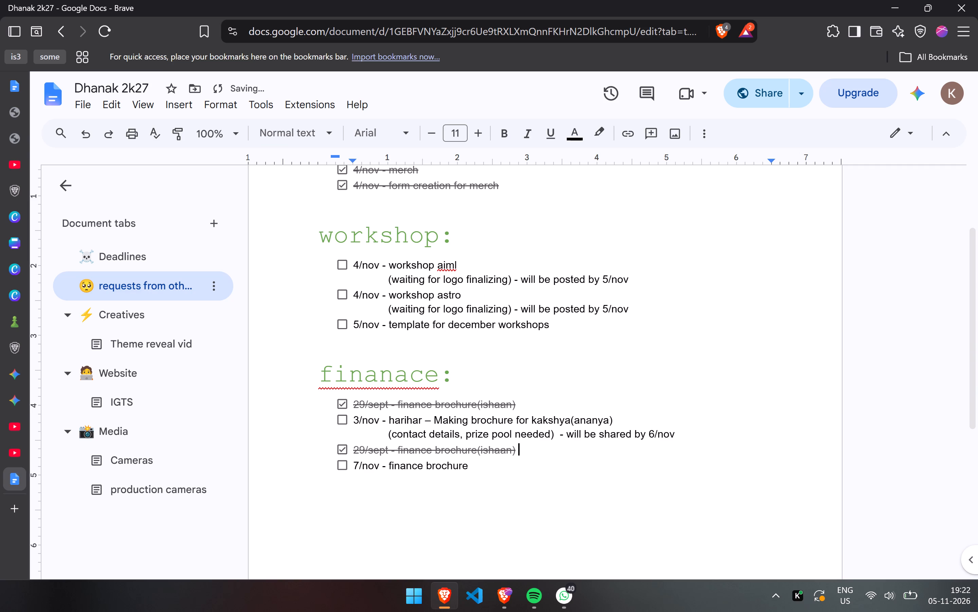
click(345, 452)
Replace the copied item's text with "5/nov - make finance brochure – maanveer for some company".
shift+click(355, 448)
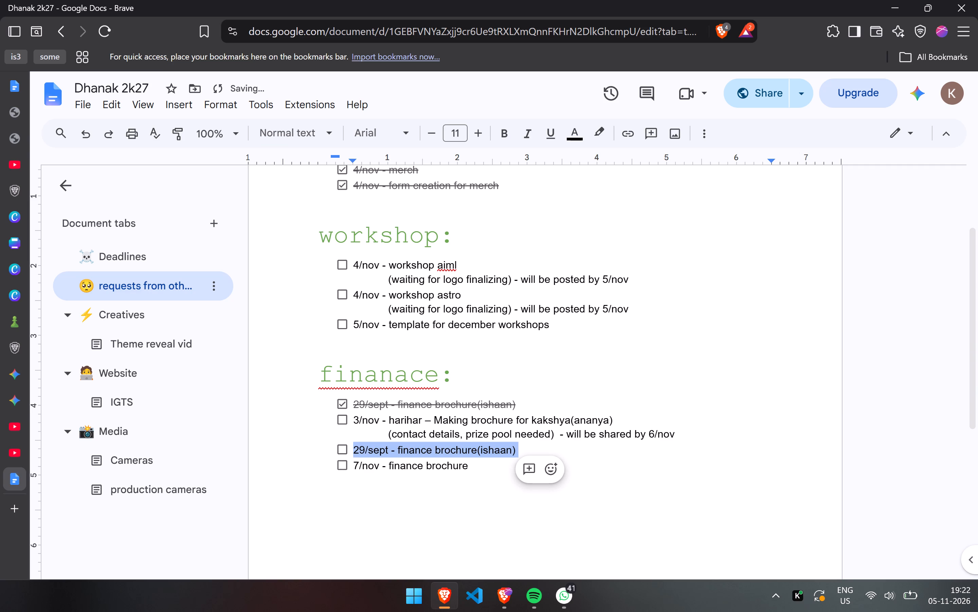
text(4/)
key(BackSpace)
text(5/no)
key(BackSpace)
key(BackSpace)
key(BackSpace)
key(BackSpace)
key(BackSpace)
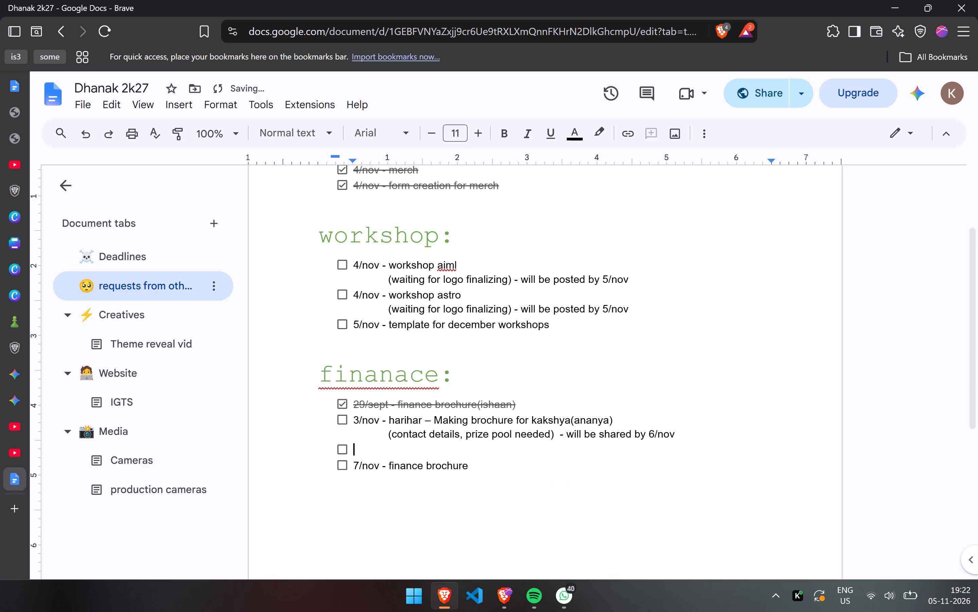
text(5/nov -)
key(space)
key(alt+Tab)
key(alt+Tab)
text(make)
key(space)
text(finance p)
key(BackSpace)
text(brochure)
key(space)
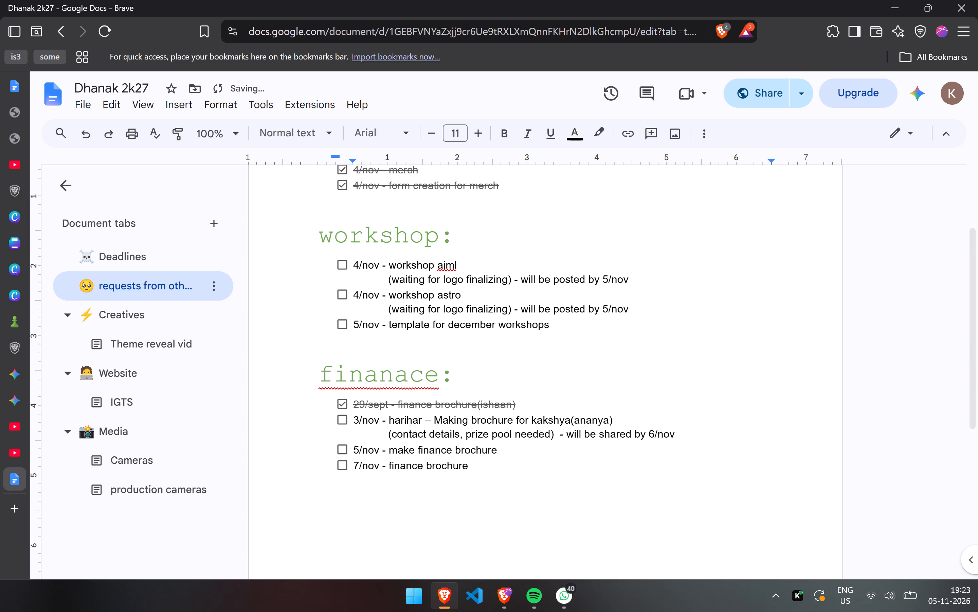
text(-- maanveer for some company)
Start another finance checklist item below it, keeping only "5" as its text for now.
key(Return)
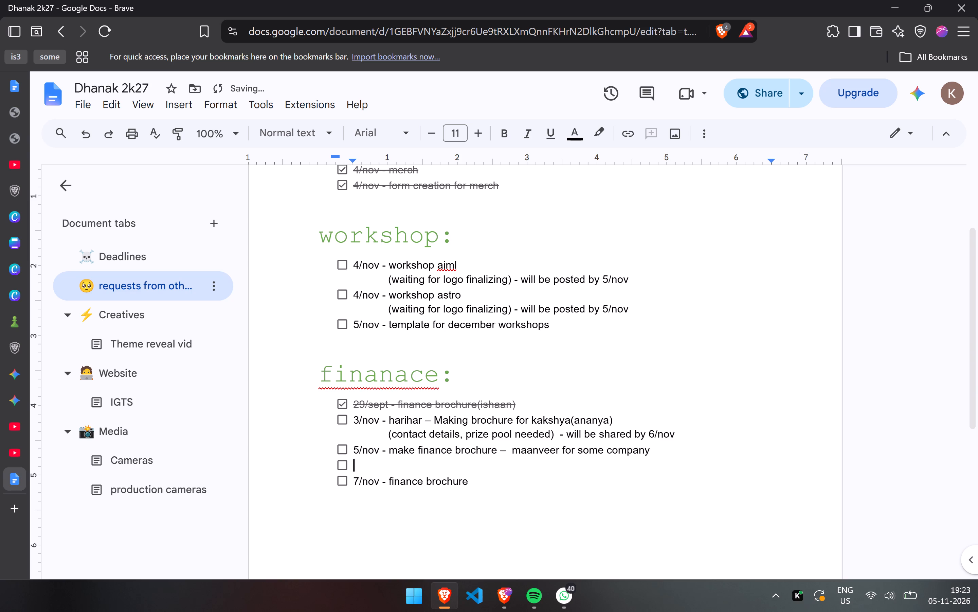
text(5/)
text(nov -)
key(space)
key(ctrl+BackSpace)
key(ctrl+BackSpace)
key(ctrl+BackSpace)
Add the item "5/nov - make merch vid" at the end of the "other" checklist.
scroll(355, 448, up, 1)
click(536, 270)
key(Return)
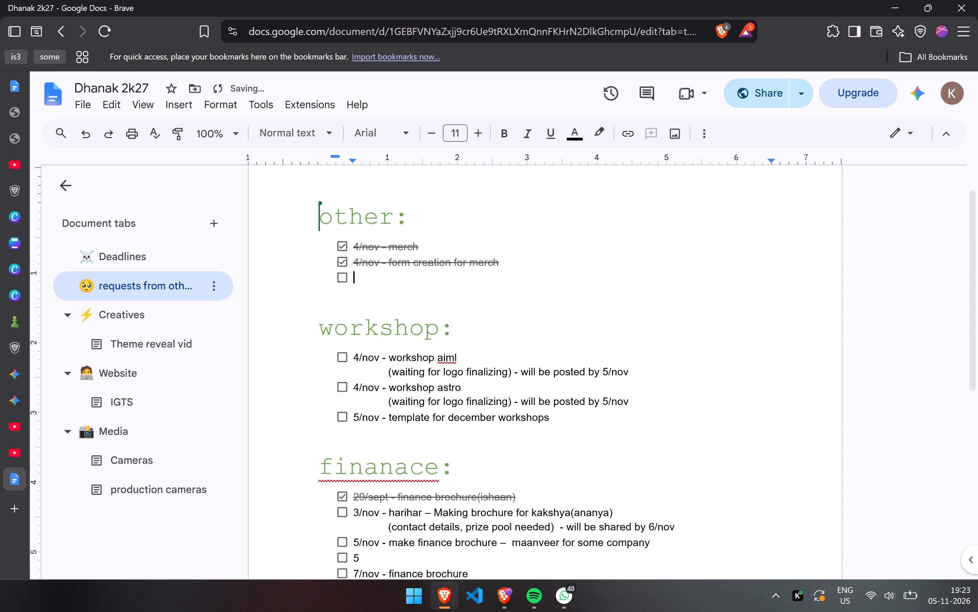
text(5/nov - make)
key(space)
text(merch vid)
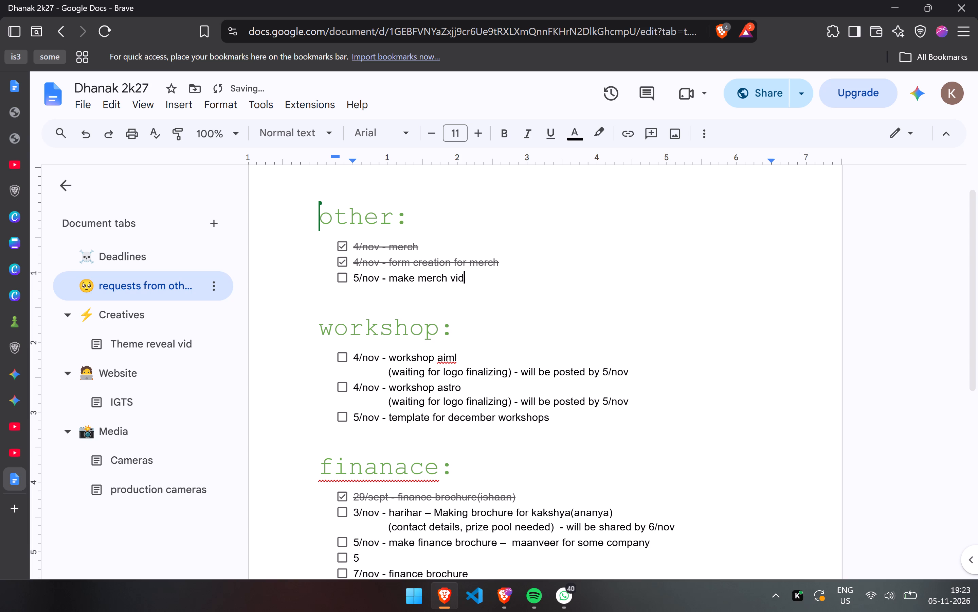
Add the item "5/nov - form for outsiders" below the merch video item, followed by an empty checklist item.
key(Return)
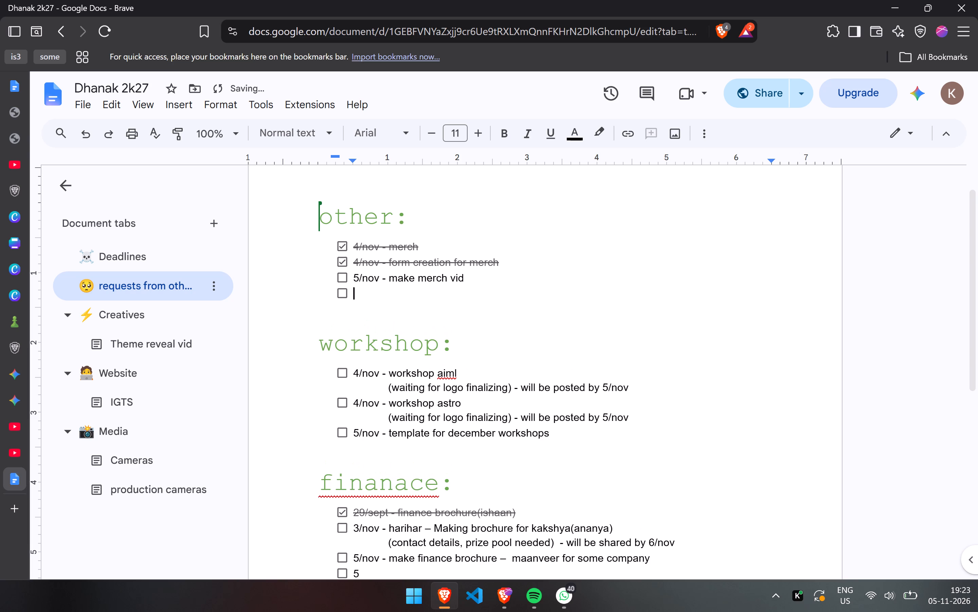
text(5/nov - form for outsiders)
key(Return)
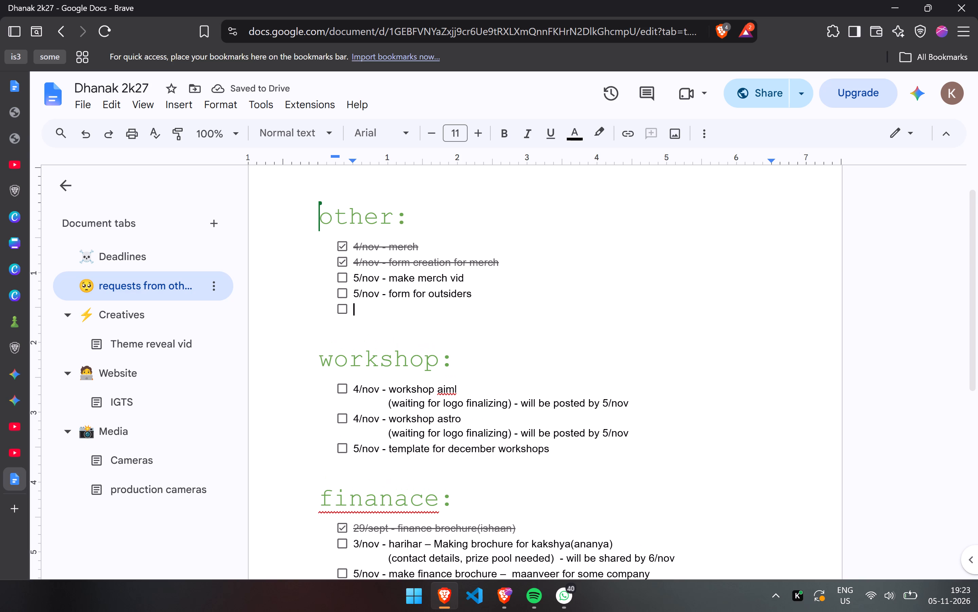
Complete the unfinished "5" item in the finance checklist as "5/nov - ppt for finance".
scroll(536, 270, down, 2)
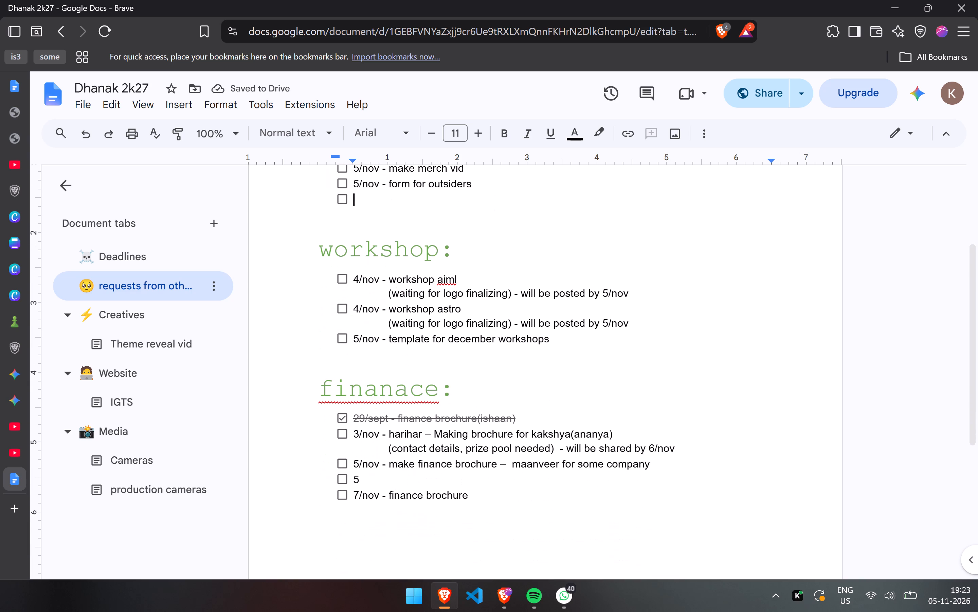
click(422, 470)
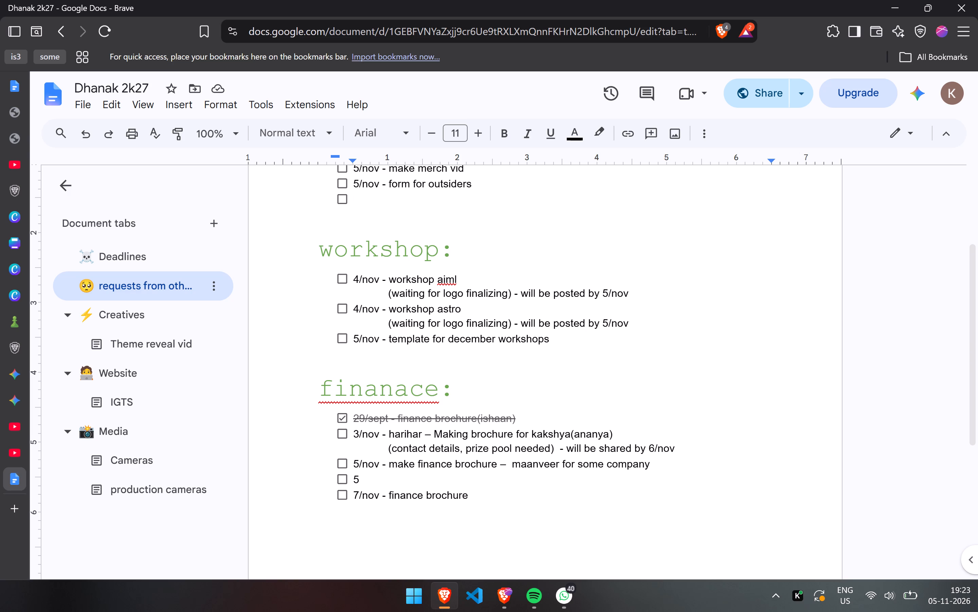
click(402, 480)
text(/nov - ppt for finance)
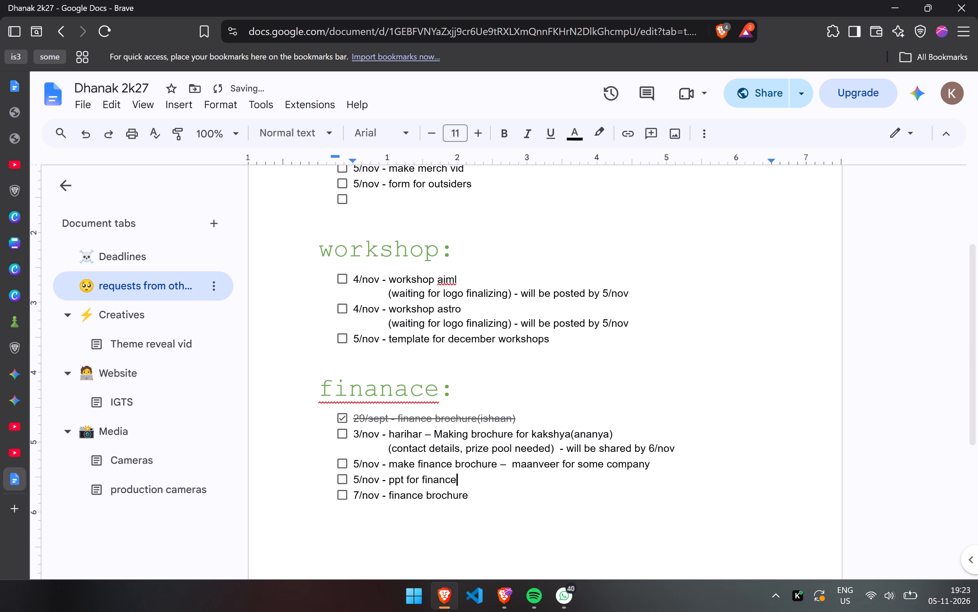
scroll(548, 360, up, 1)
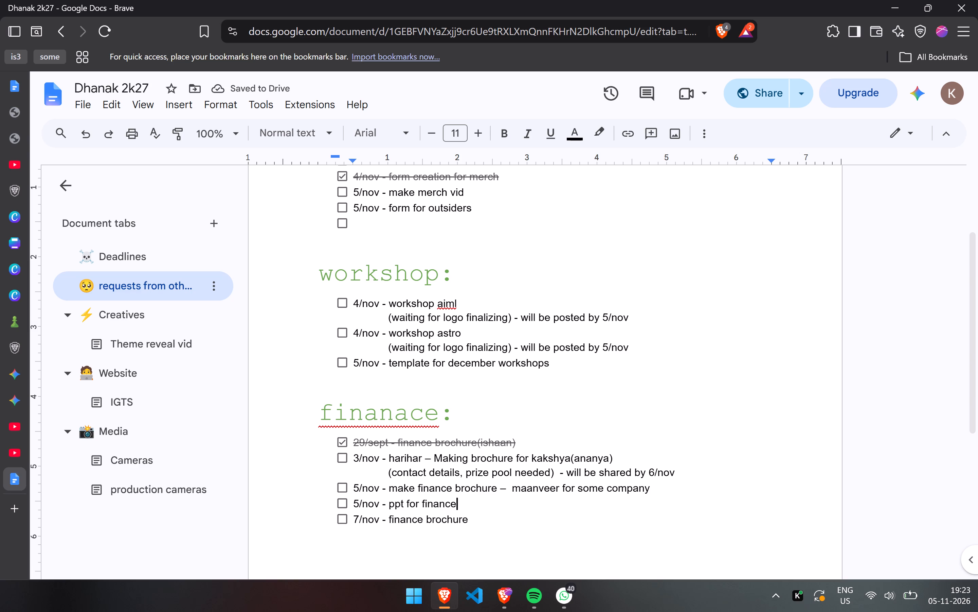
key(space)
Switch from the planning document to the Canva browser window and bring up the Canva home page.
key(alt+Tab)
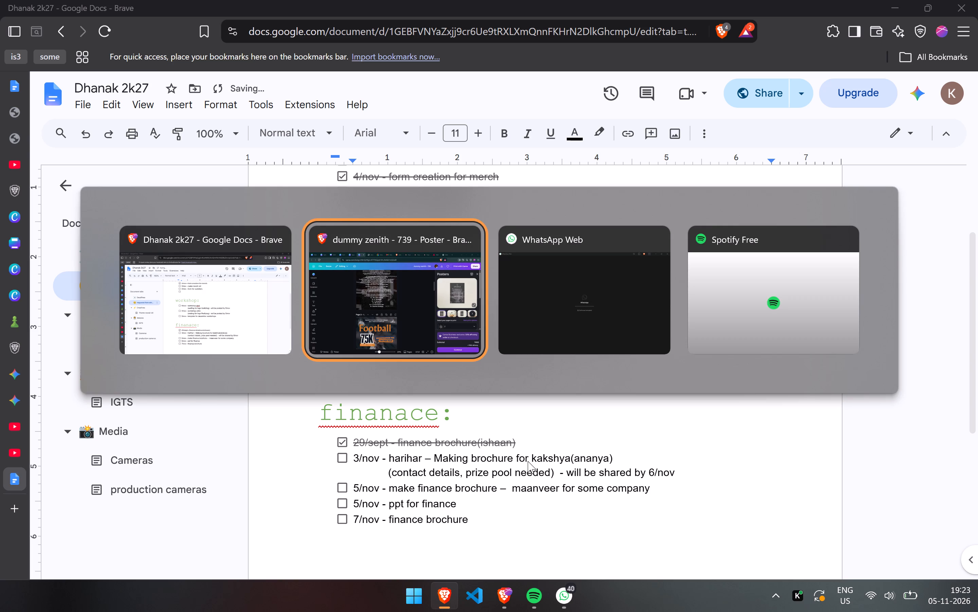
scroll(528, 461, down, 3)
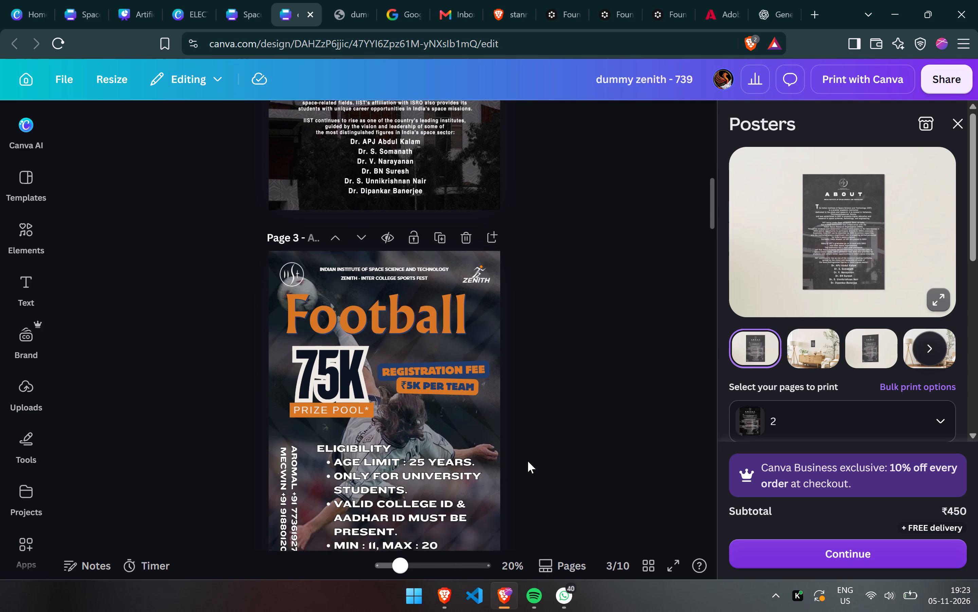
scroll(528, 461, down, 1)
click(249, 0)
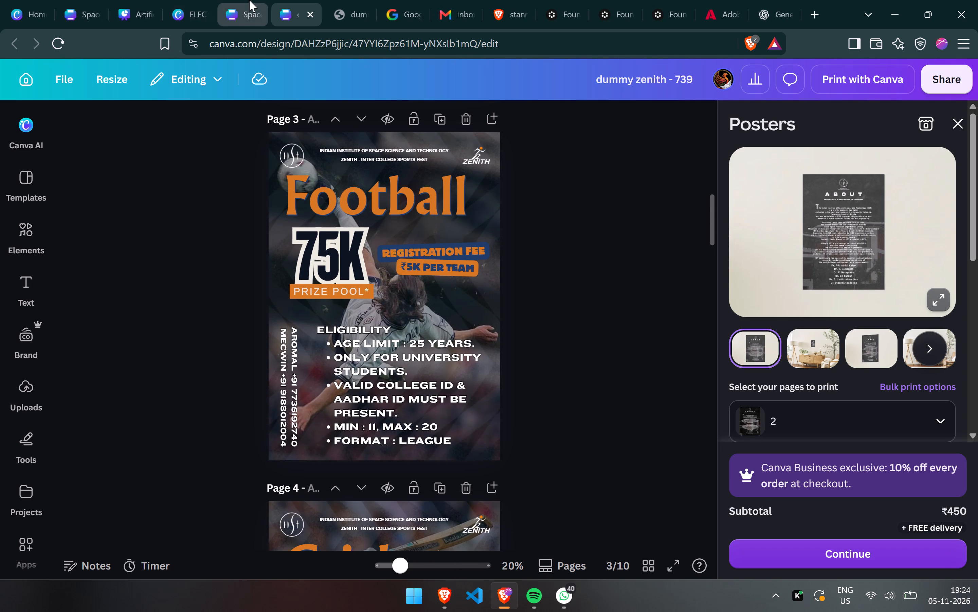
click(199, 5)
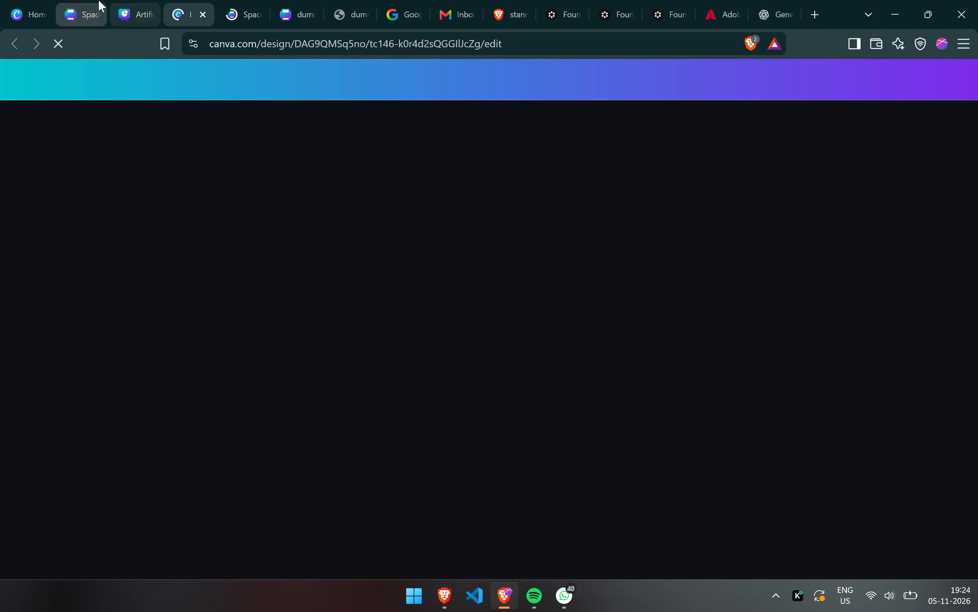
click(75, 0)
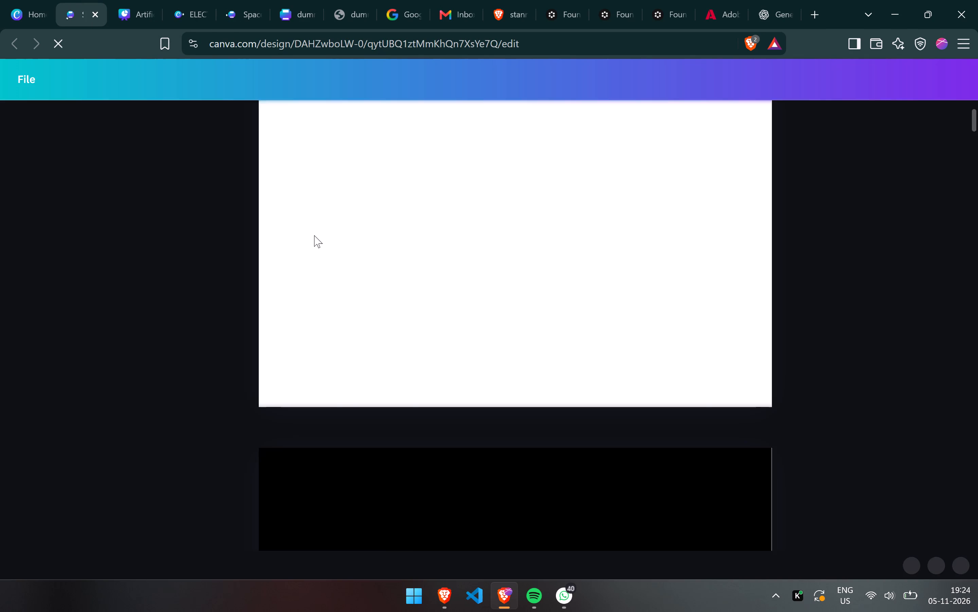
click(27, 0)
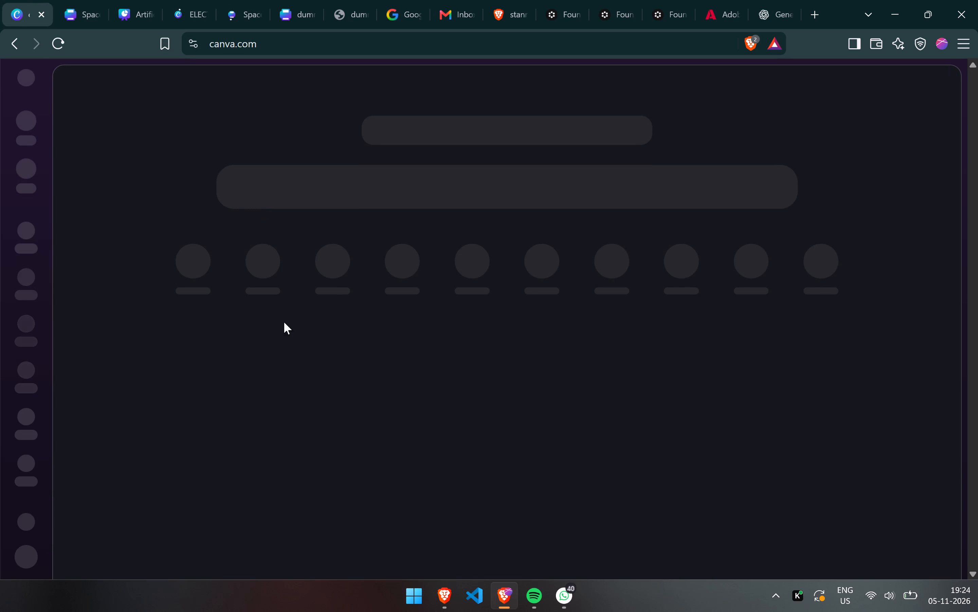
scroll(306, 439, down, 1)
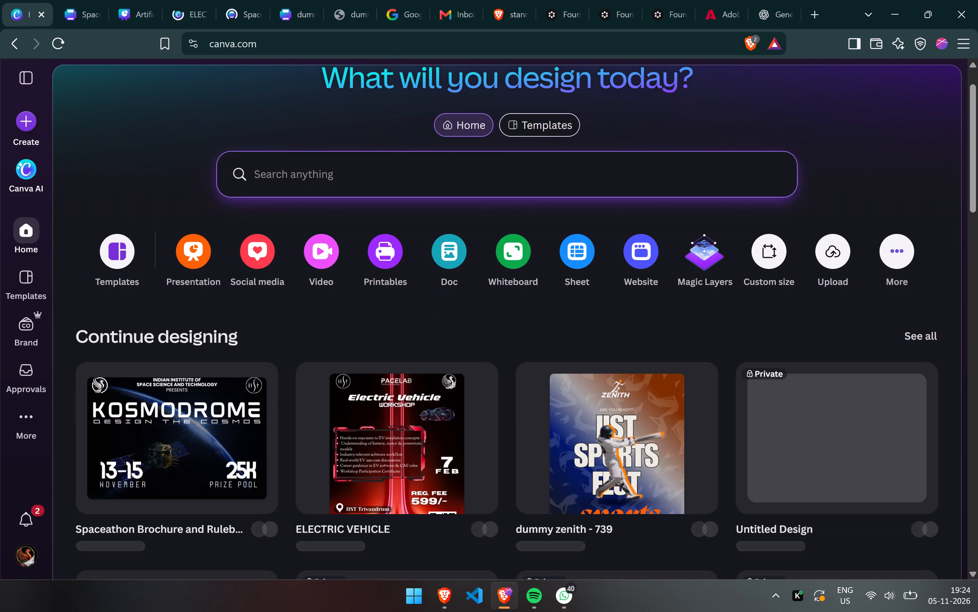
click(393, 180)
text(finan)
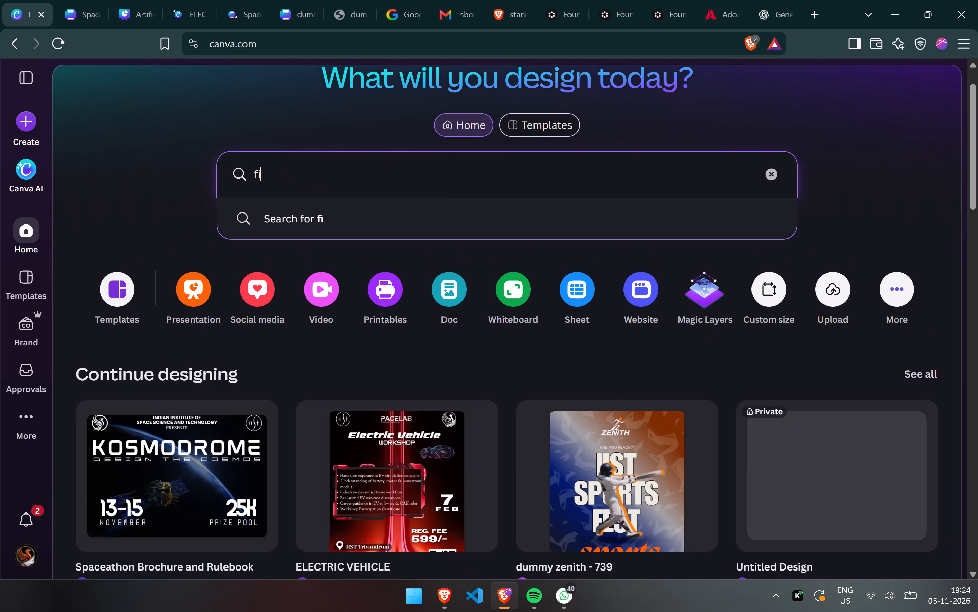
text(ce)
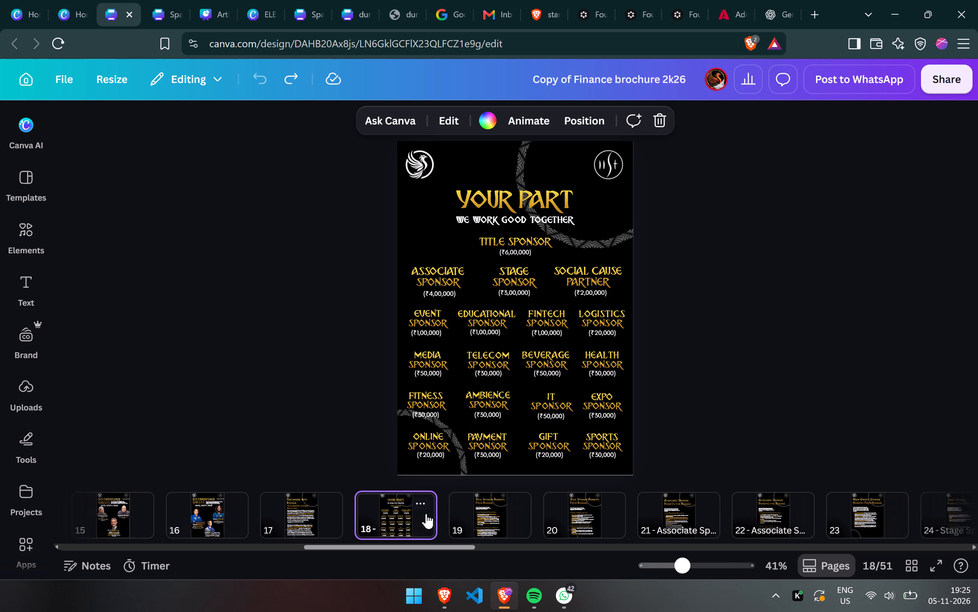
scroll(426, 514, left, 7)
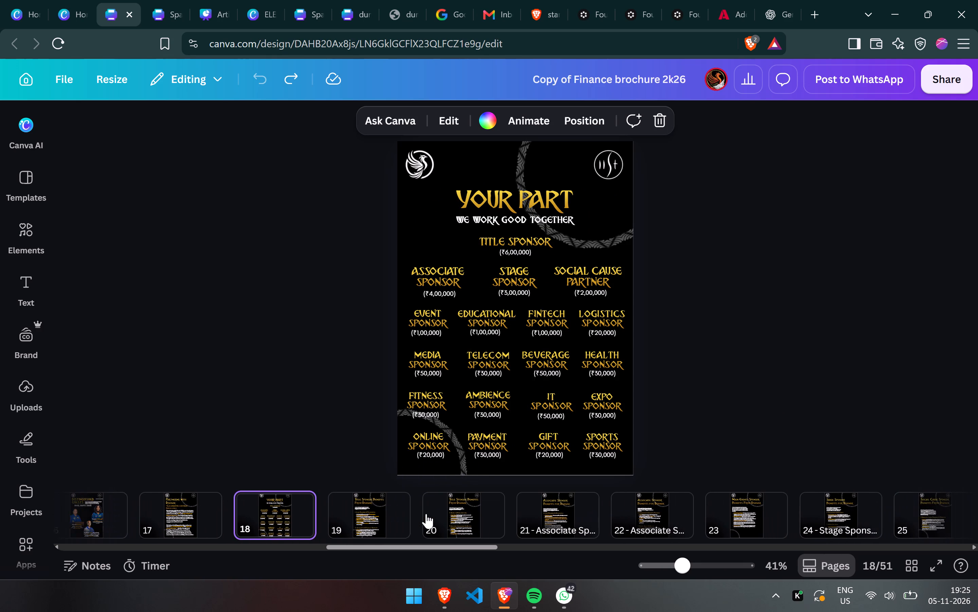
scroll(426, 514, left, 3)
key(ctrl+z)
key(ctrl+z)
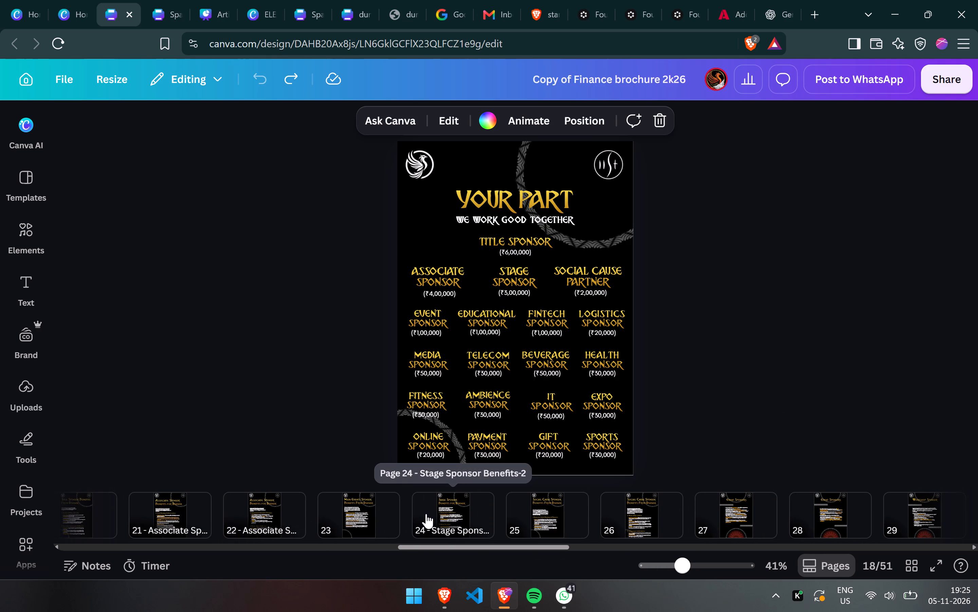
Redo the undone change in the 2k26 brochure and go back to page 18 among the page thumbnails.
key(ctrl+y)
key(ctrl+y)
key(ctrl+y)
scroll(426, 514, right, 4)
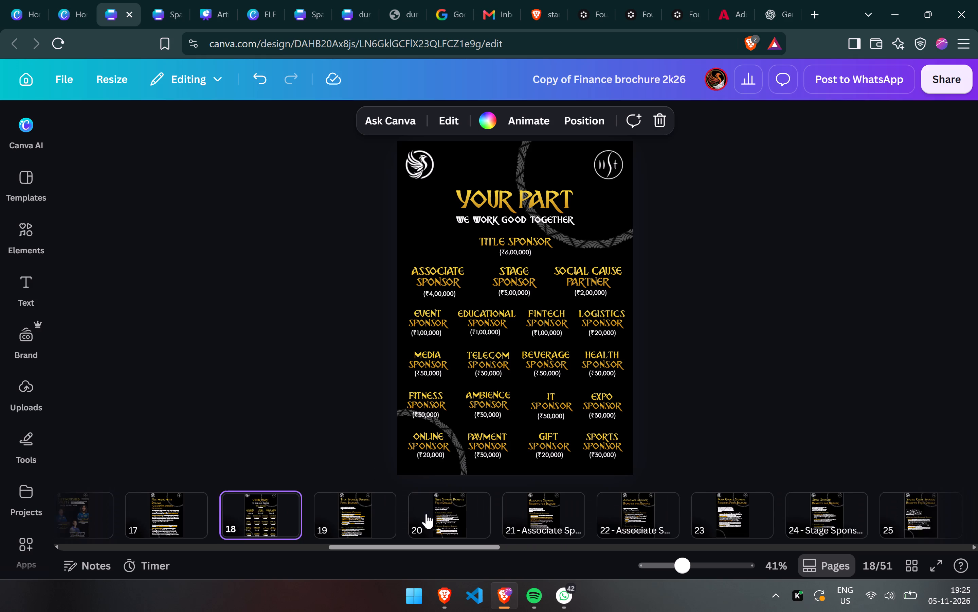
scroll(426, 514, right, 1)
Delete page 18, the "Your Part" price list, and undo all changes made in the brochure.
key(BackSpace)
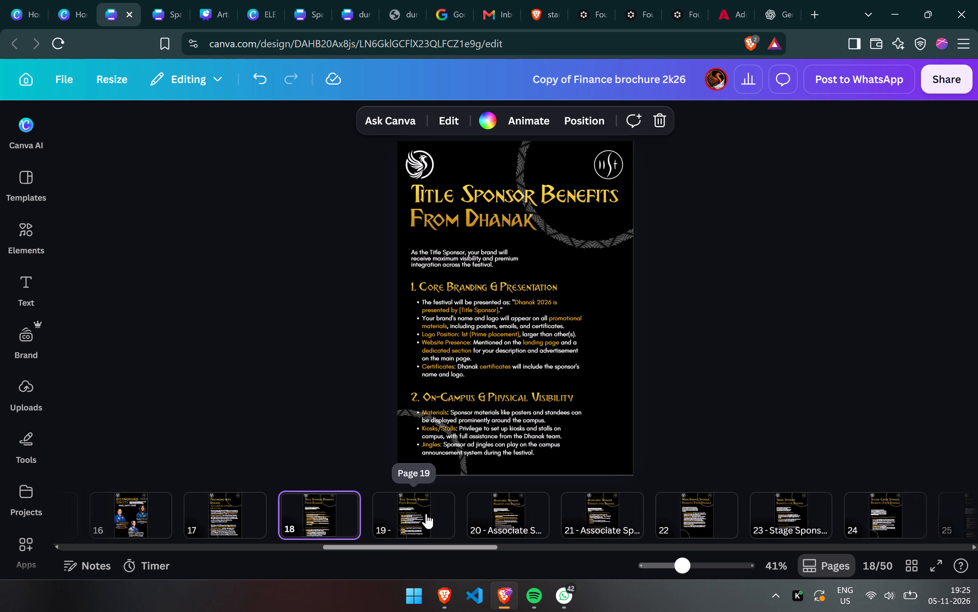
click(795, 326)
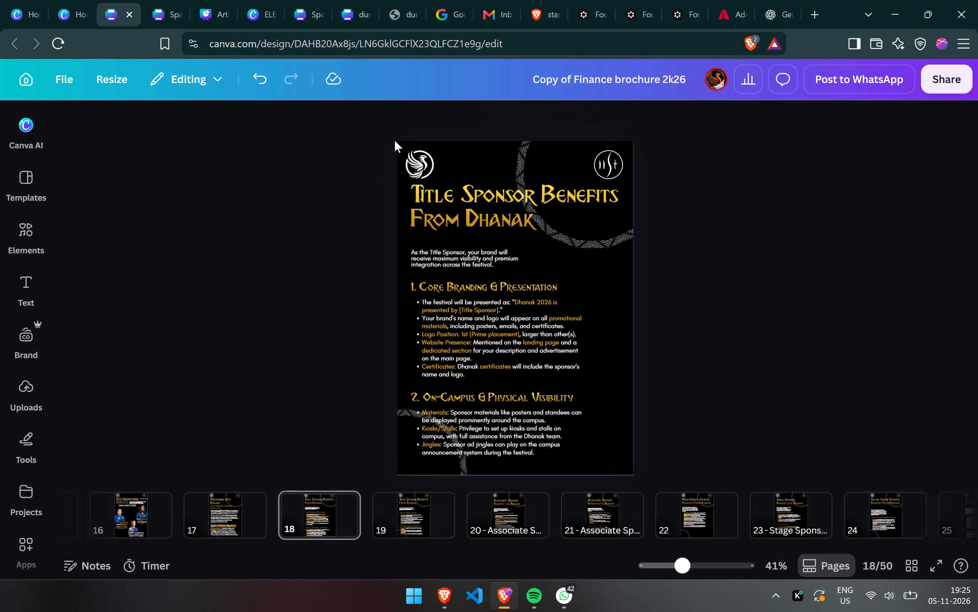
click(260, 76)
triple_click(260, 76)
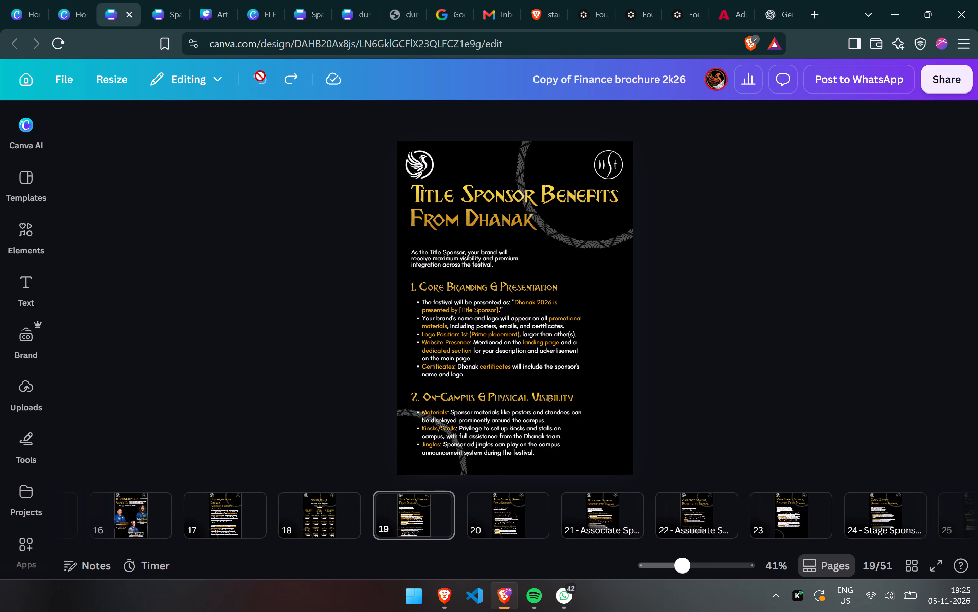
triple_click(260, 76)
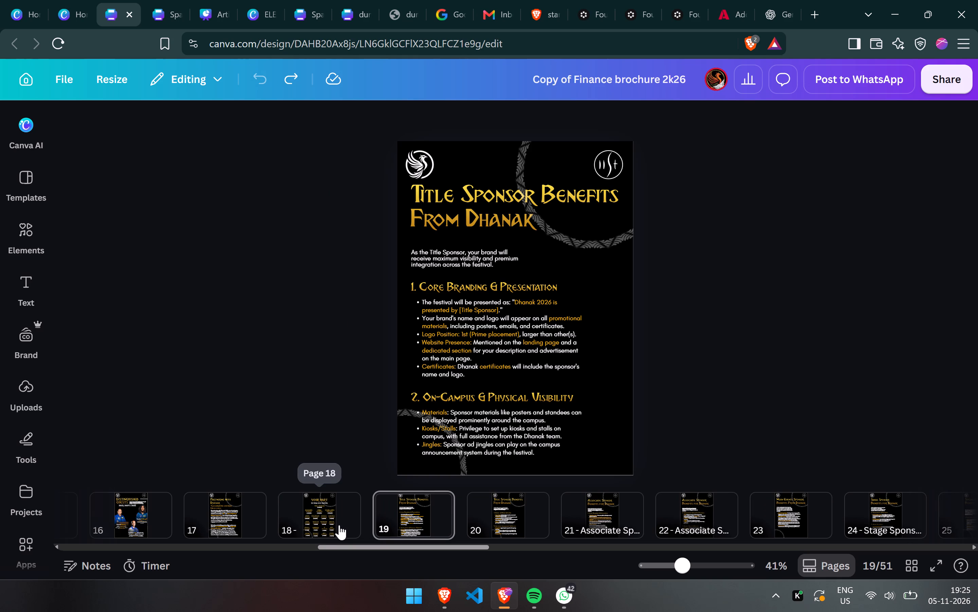
Show page 18, the "Your Part" sponsorship price list, again.
click(339, 525)
key(Right)
key(Left)
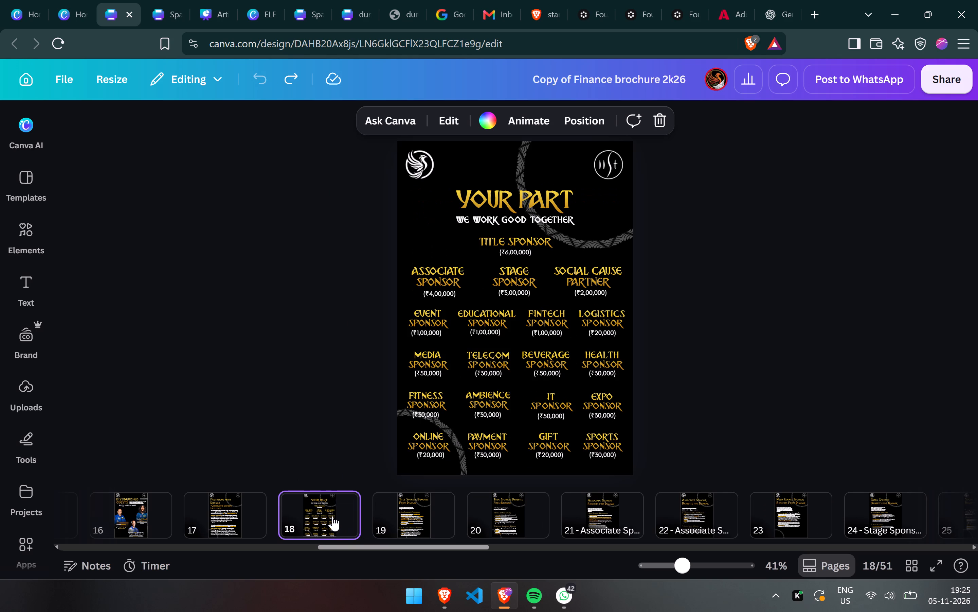
Delete page 18, the "Your Part" sponsorship price list, from the 2k26 brochure copy.
click(332, 516)
key(BackSpace)
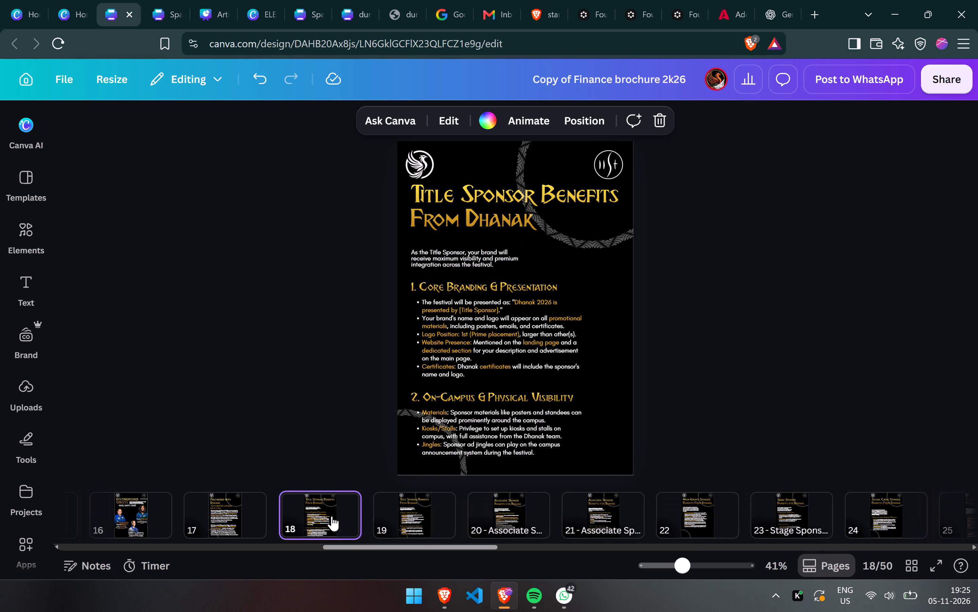
Look through the sponsor benefit pages after page 17, up to the Past Sponsors pages, for other pages to remove.
key(Right)
key(Right)
key(Right)
key(Right)
key(Right)
key(Right)
key(Right)
key(Right)
key(Right)
key(Right)
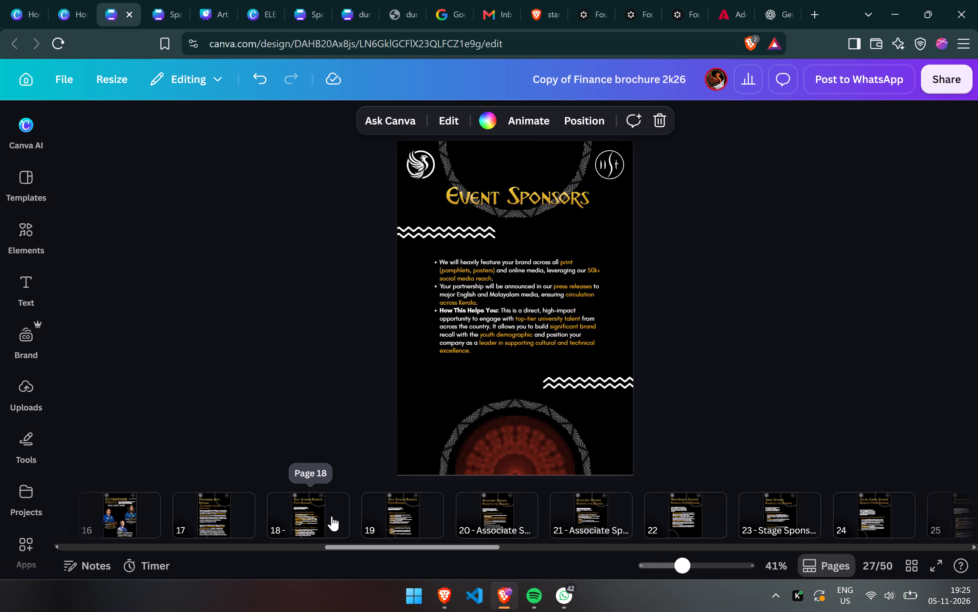
key(Right)
key(Right)
key(Right)
key(Right)
key(Right)
key(Right)
key(Right)
key(Right)
key(Right)
key(Right)
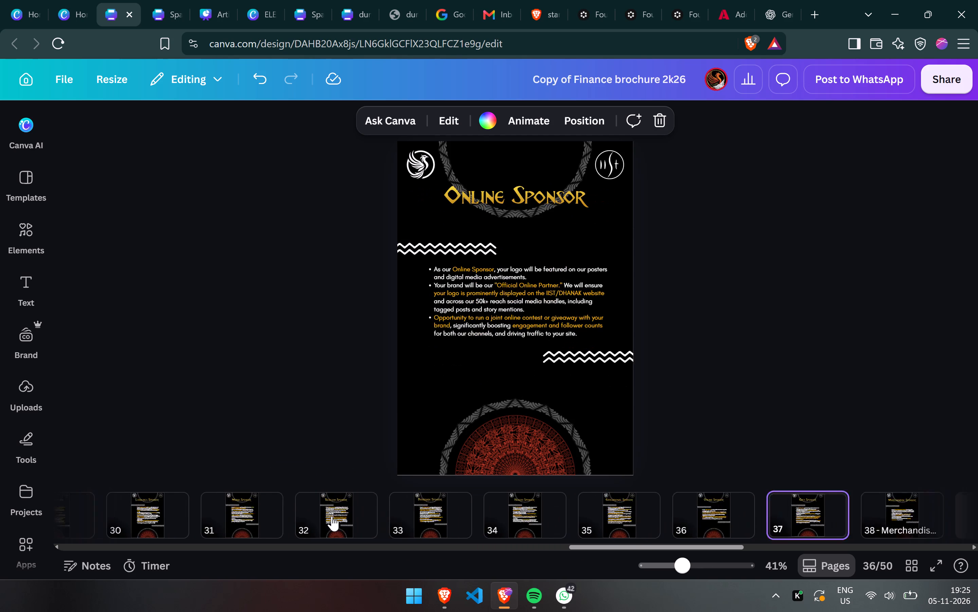
key(Right)
key(Right)
key(Right)
key(Right)
key(Right)
key(Right)
Go back to page 35, between the Health Sponsor and Online Sponsor pages, and delete it.
key(Left)
key(Left)
key(Left)
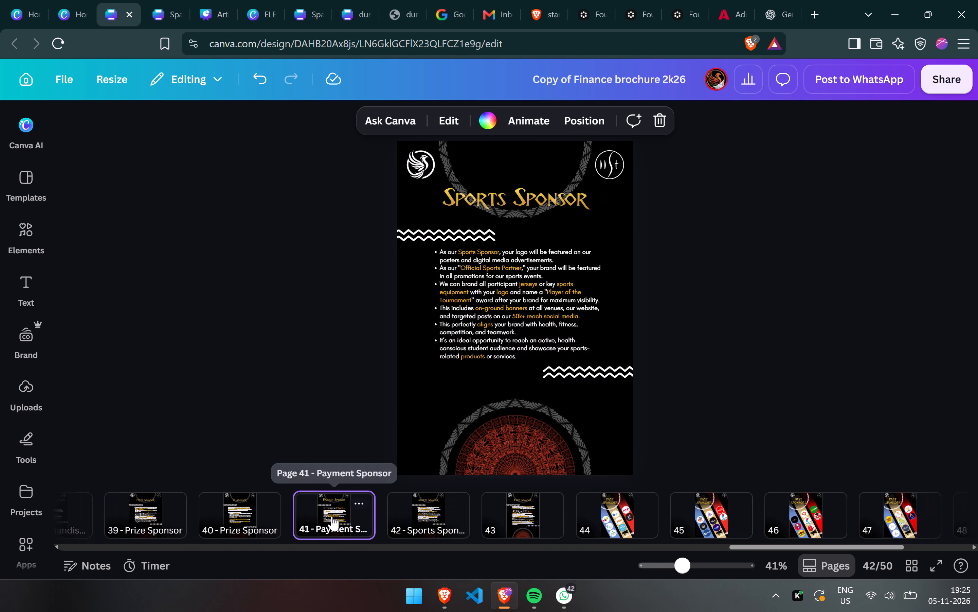
key(Left)
key(Left)
key(Left)
key(Left)
key(Left)
key(Left)
key(Left)
key(Right)
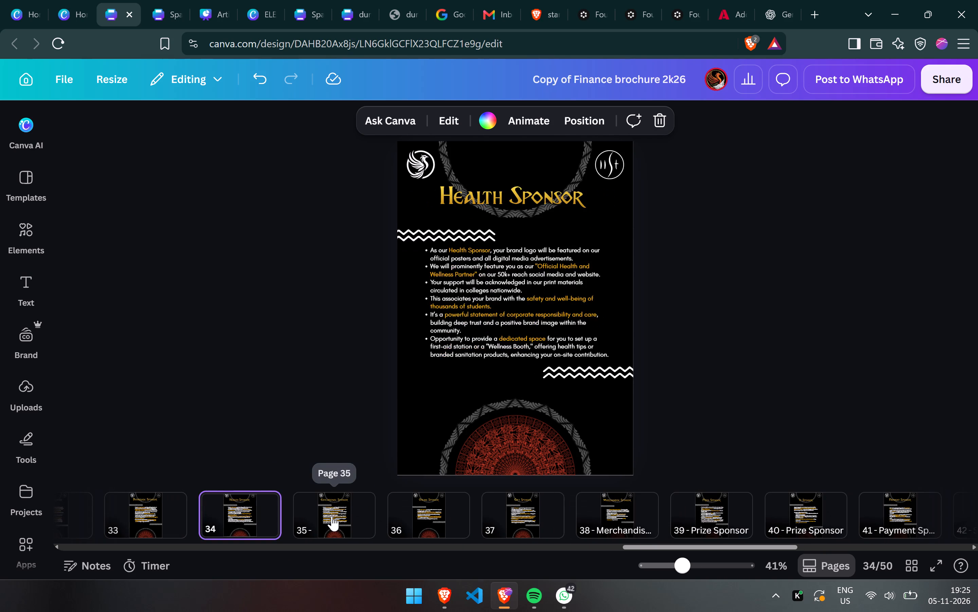
key(Right)
key(BackSpace)
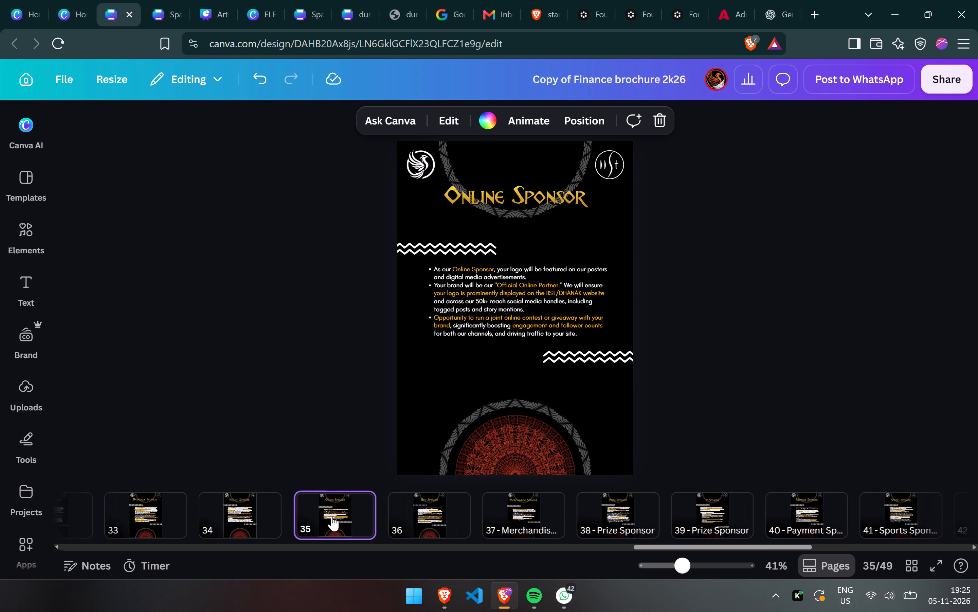
Look through the remaining pages of the 2k26 brochure copy up to the last one, Contact Us.
key(Right)
key(Right)
key(Right)
key(Right)
key(Right)
key(Right)
key(Right)
key(Right)
key(Right)
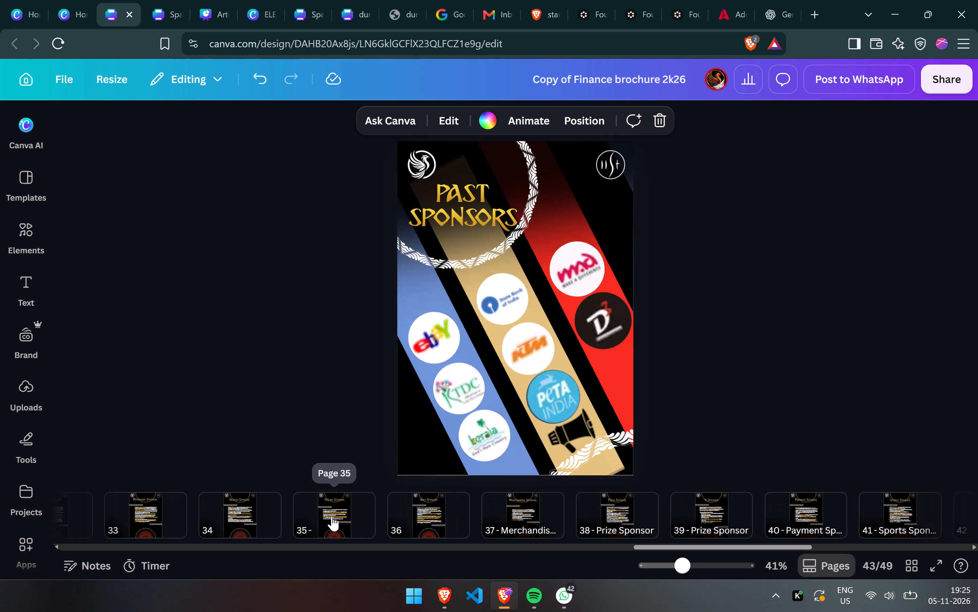
key(Right)
key(Right)
key(Right)
key(Right)
key(Right)
key(Right)
key(Right)
key(Right)
key(Right)
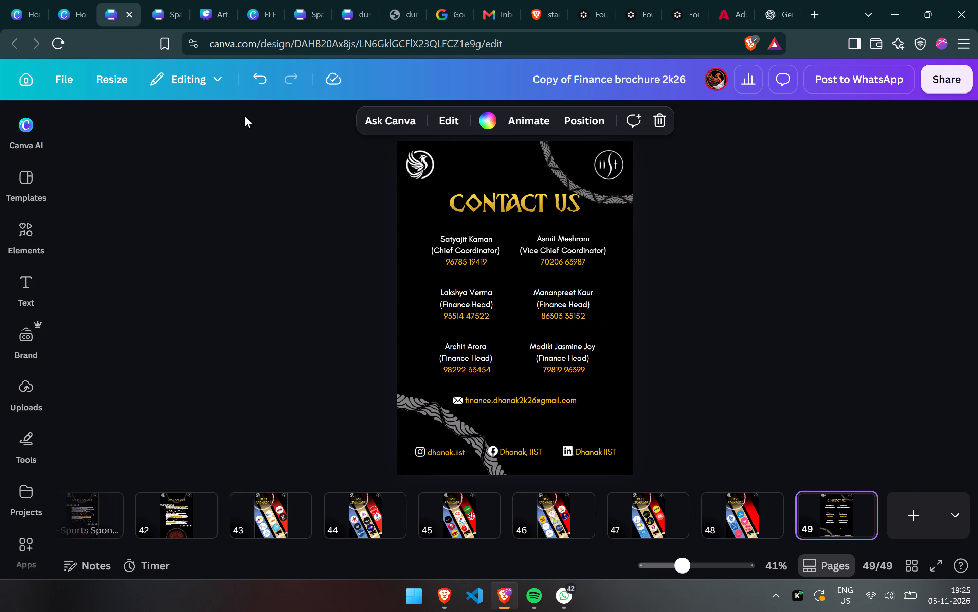
Open the design "Copy of Finance brochure 2k27 - for red bull" from the Canva home page.
click(79, 0)
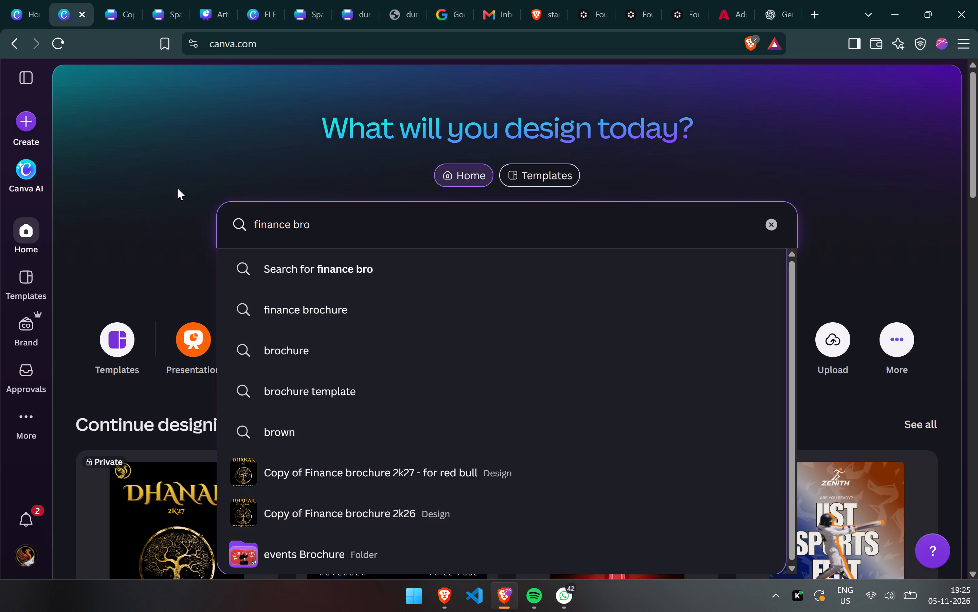
click(178, 490)
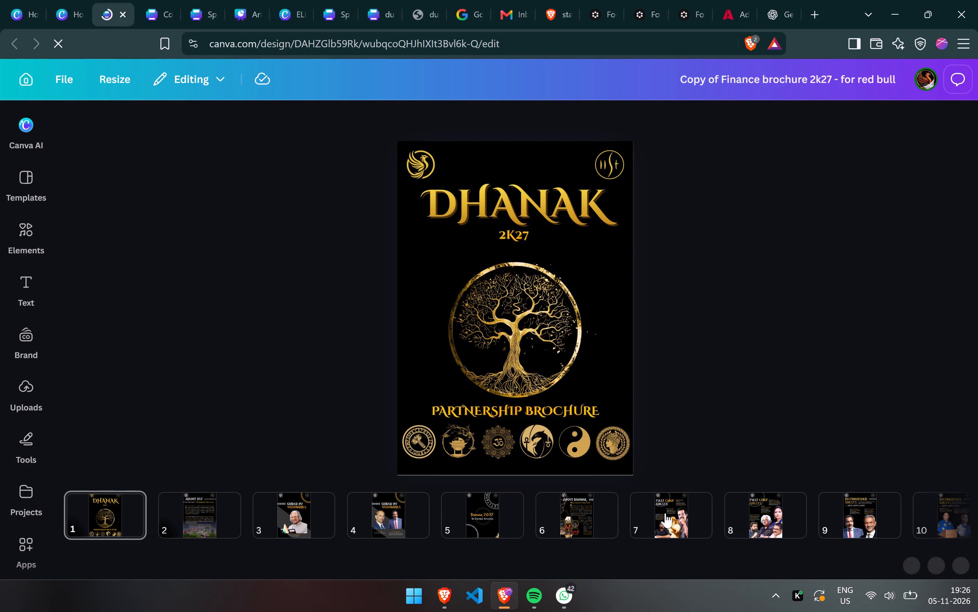
Show the 2k27 brochure's last page, page 54, to examine its contact details.
scroll(757, 528, left, 14)
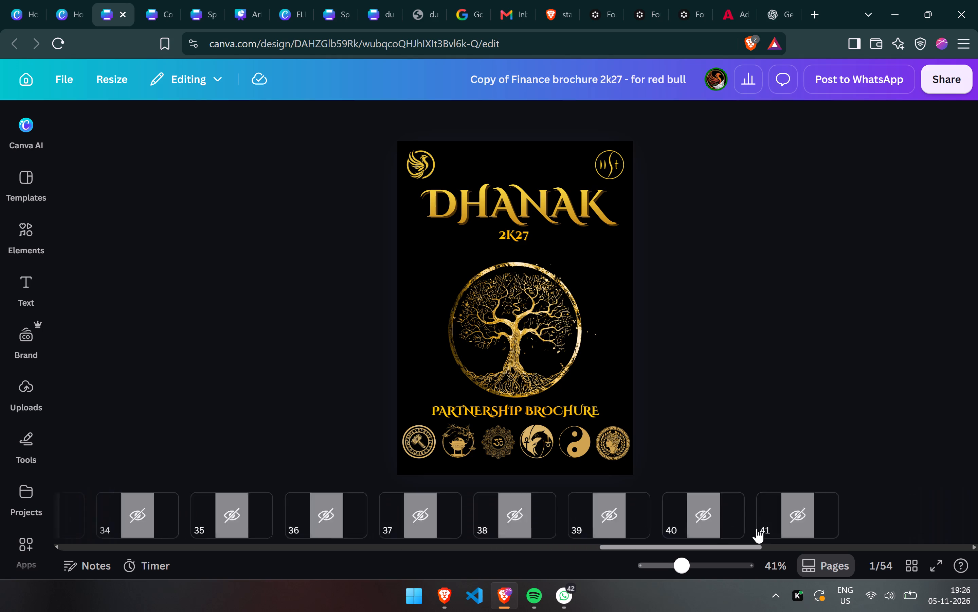
scroll(757, 528, left, 4)
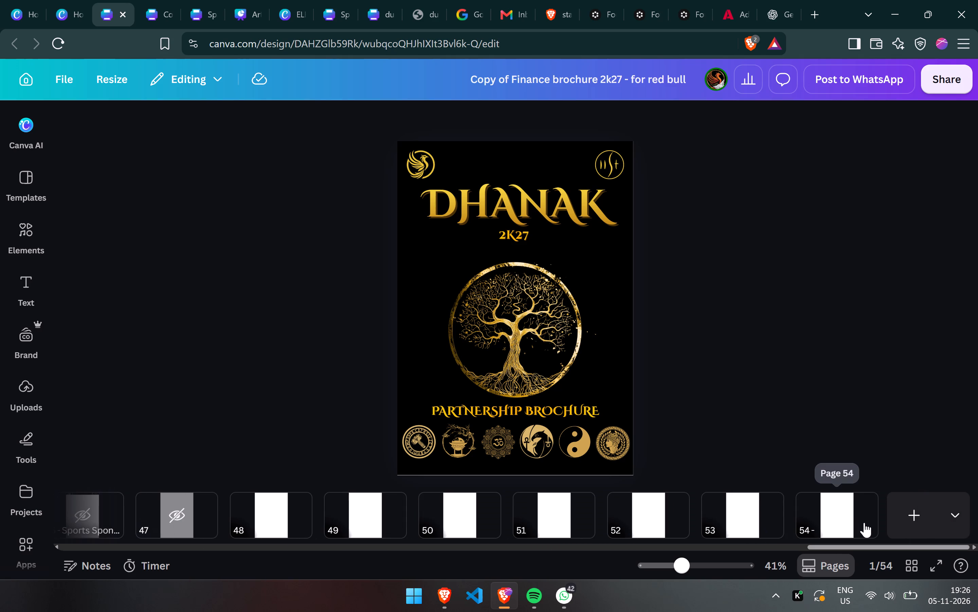
click(864, 523)
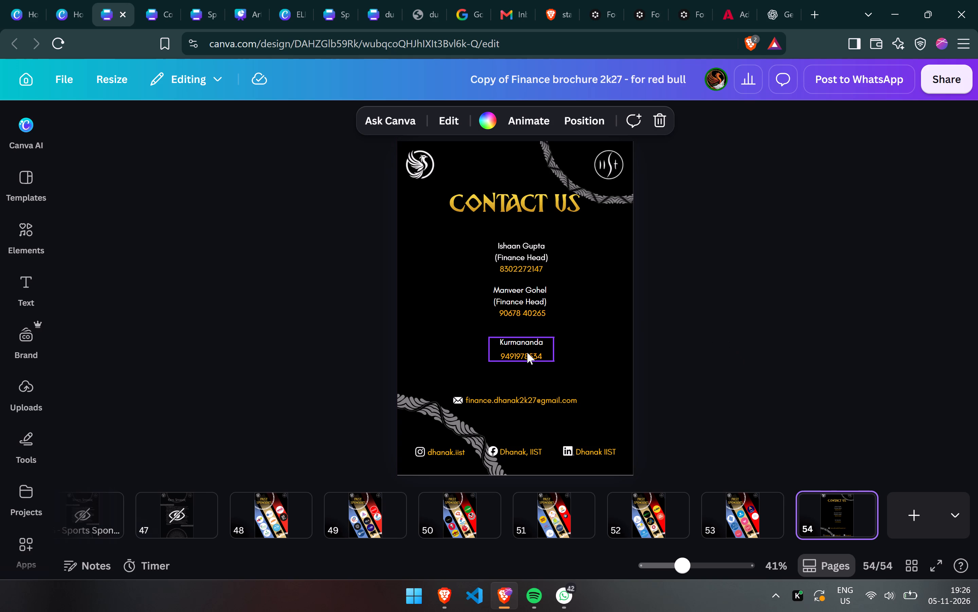
Replace the Contact Us page at the end of the 2k26 brochure copy with a copy of the 2k27 brochure's page 54.
right_click(813, 503)
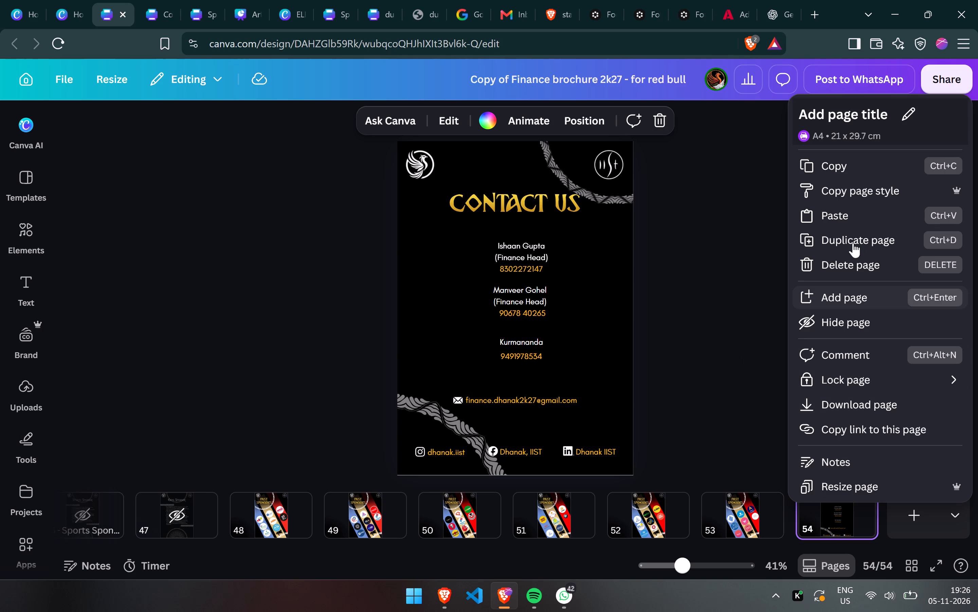
click(883, 176)
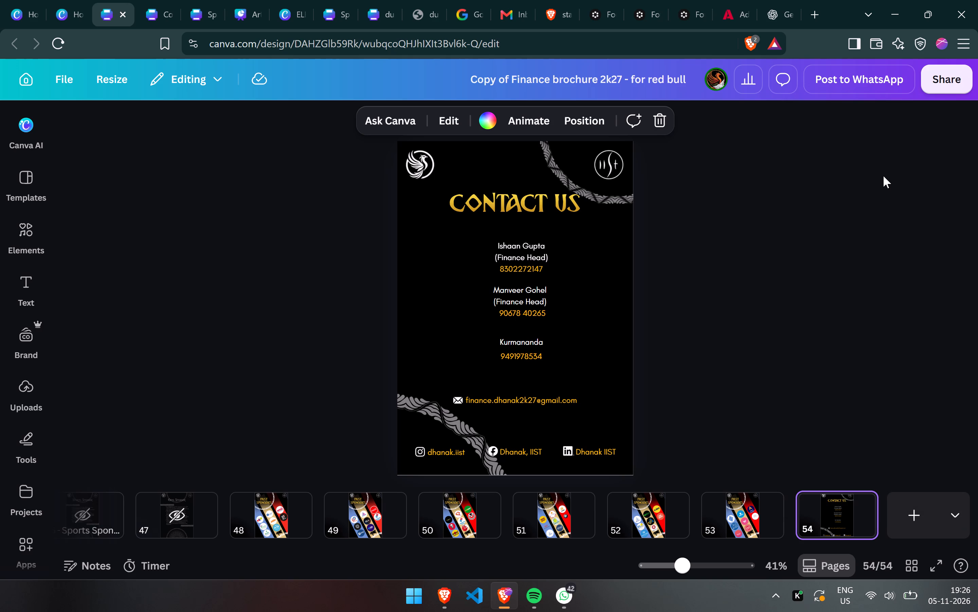
key(ctrl+Tab)
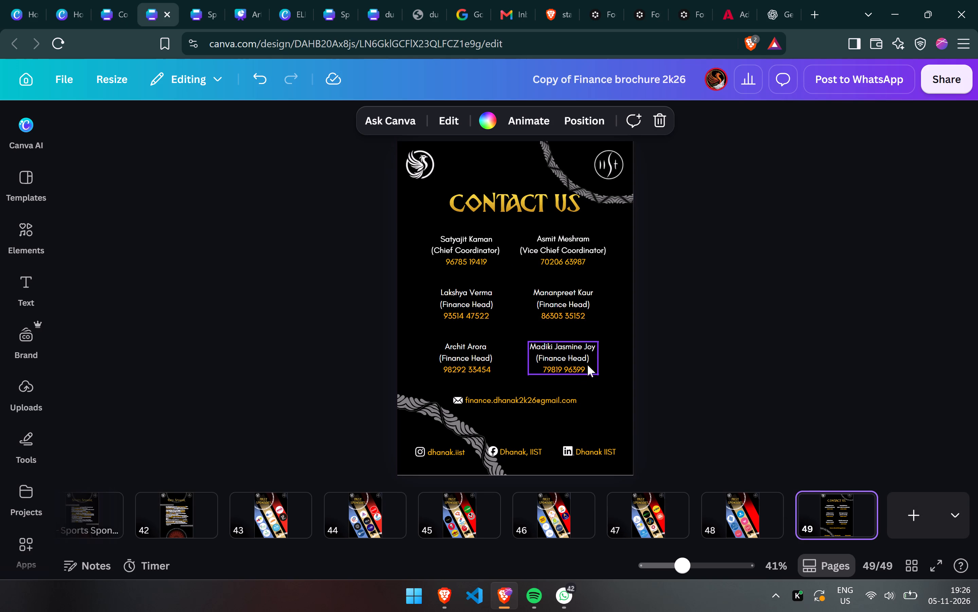
click(828, 508)
key(BackSpace)
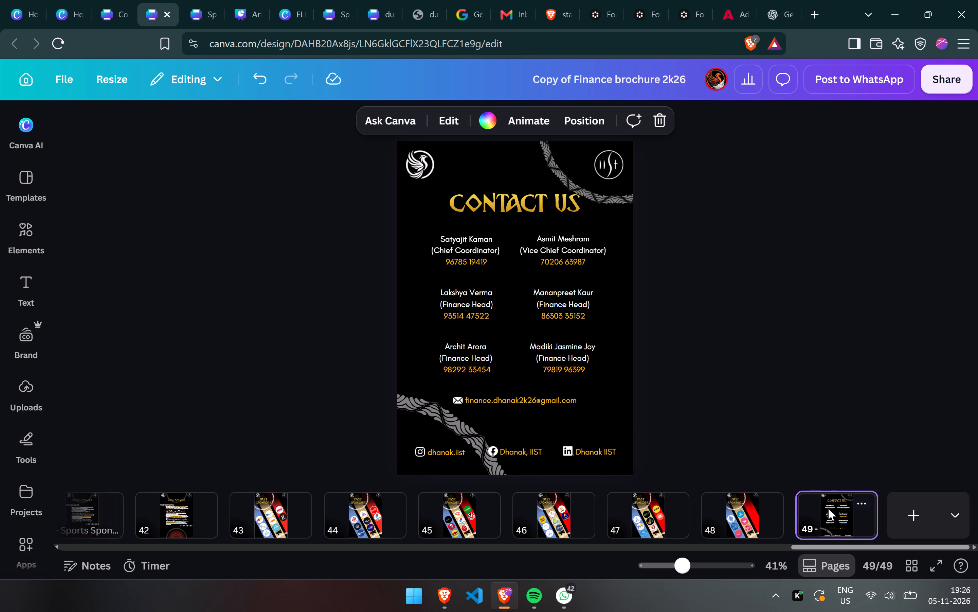
key(ctrl+v)
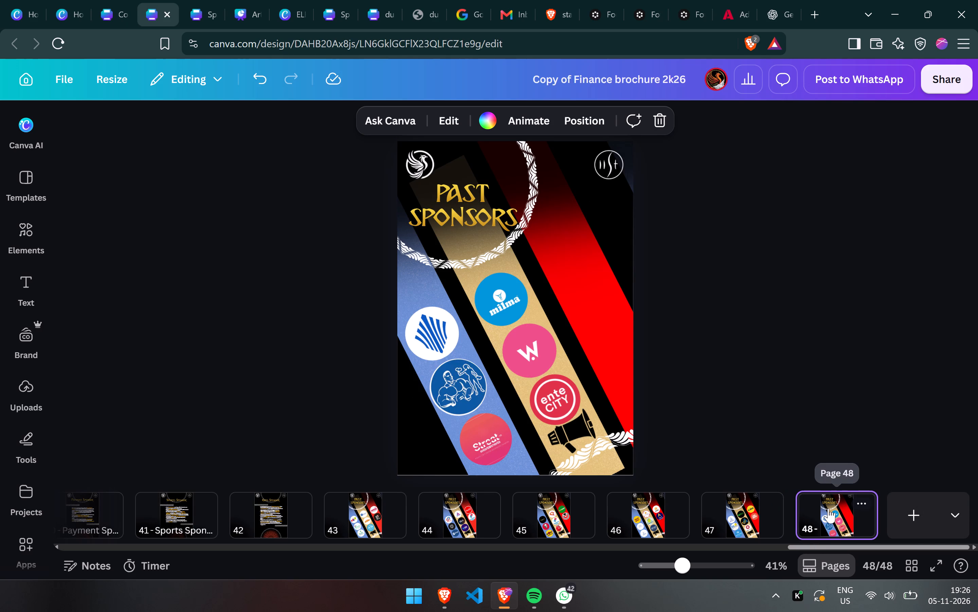
scroll(762, 272, left, 2)
Switch to the "Dhanak 2k27" Google Docs window.
key(alt+Tab)
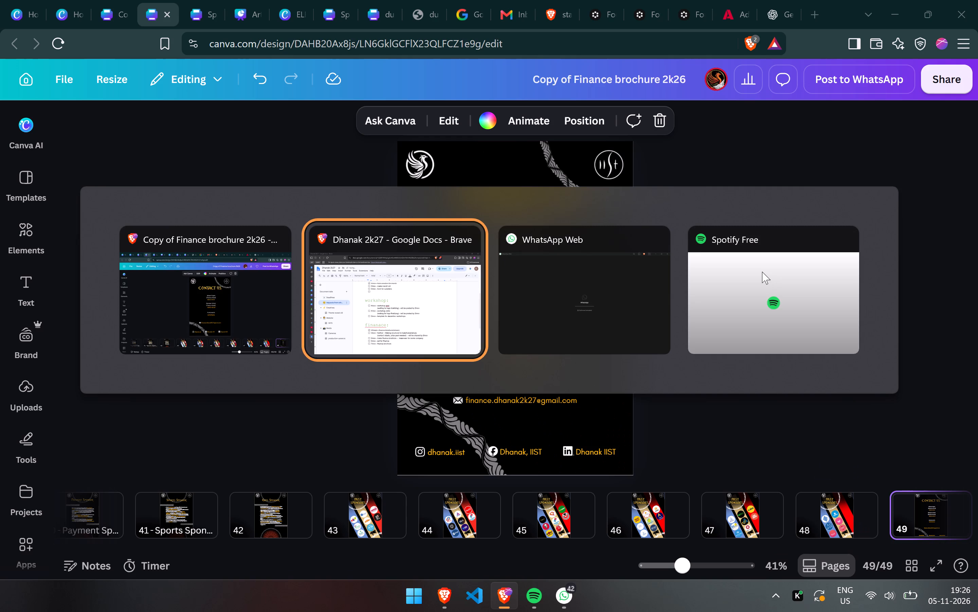
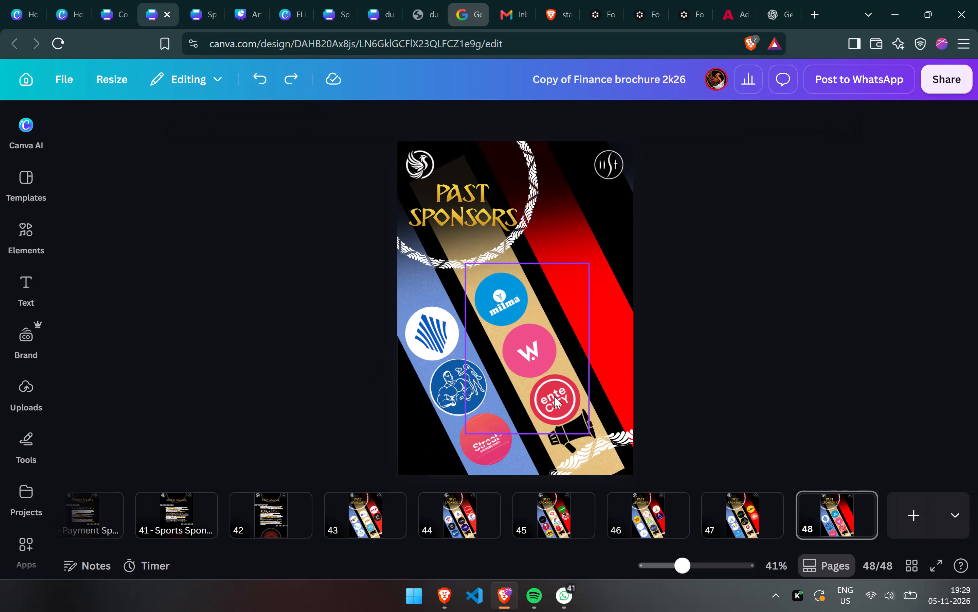
Redo the last undone change to bring back the Contact Us page at the end of the 2k26 brochure copy.
key(ctrl+y)
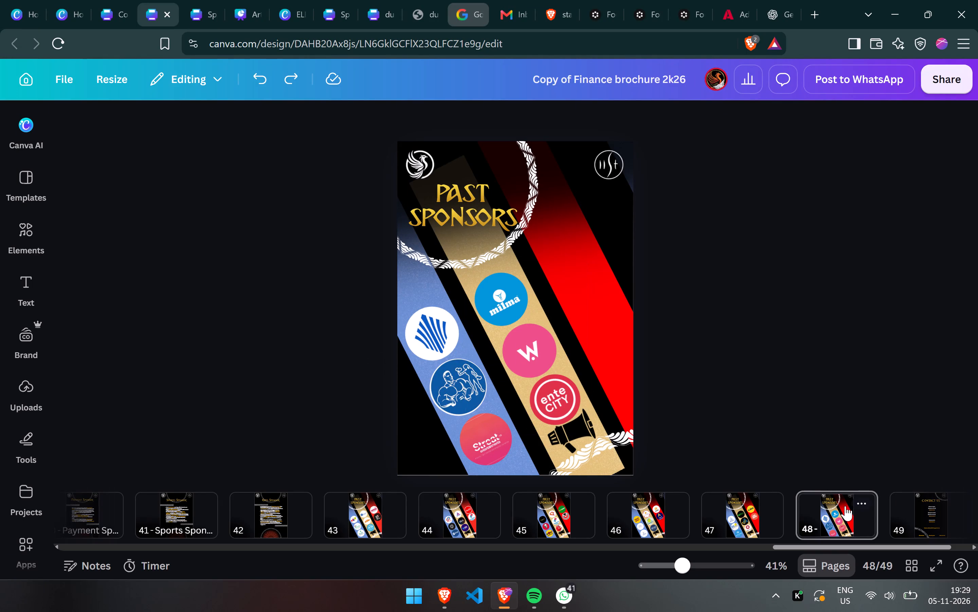
On page 49, Contact Us, replace the finance email address with the copied 2k27 email address.
click(895, 496)
double_click(542, 397)
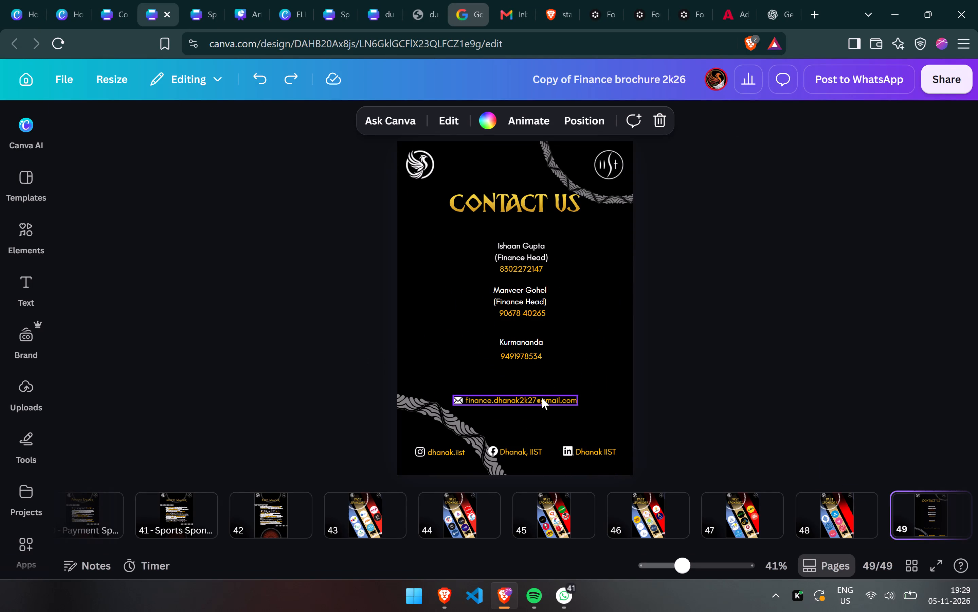
key(ctrl+v)
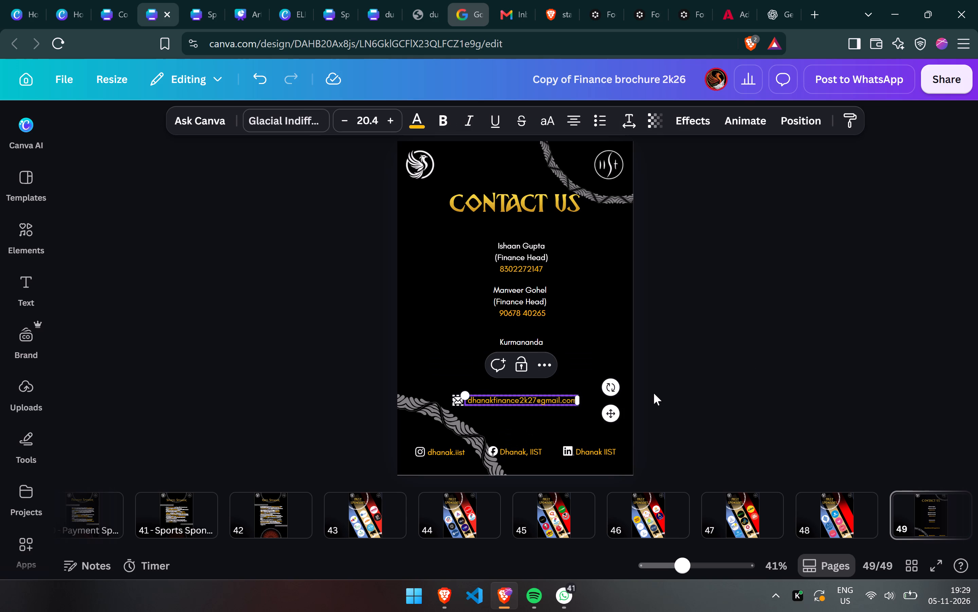
Replace the name of the third contact, below the two finance heads on the Contact Us page, with the new contact's name.
click(753, 368)
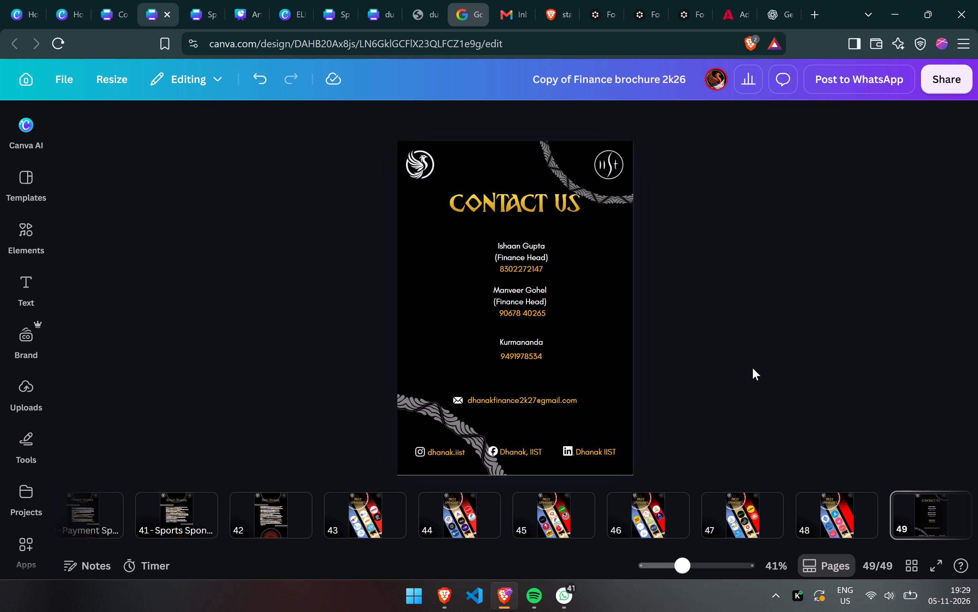
key(Left)
key(Right)
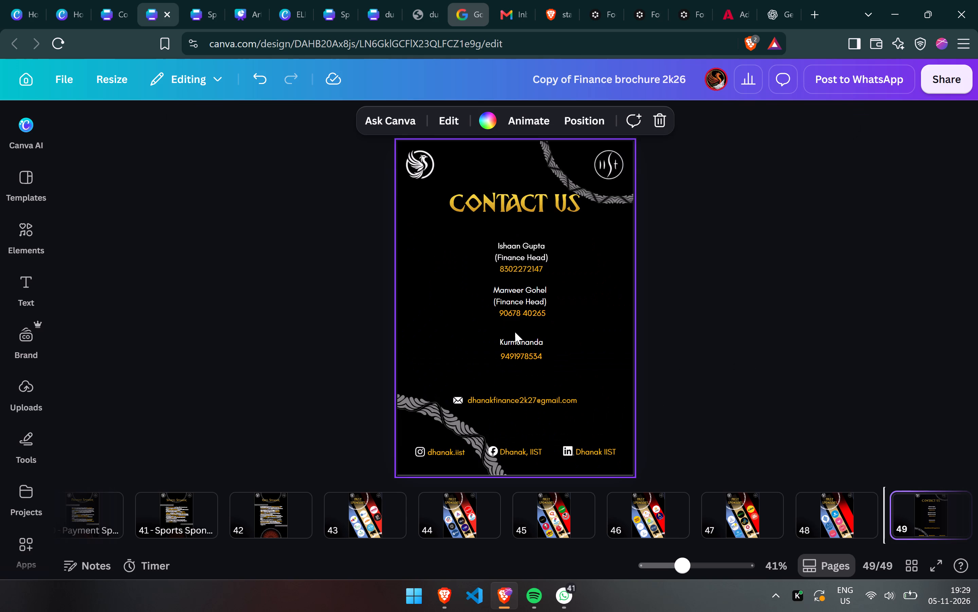
double_click(512, 340)
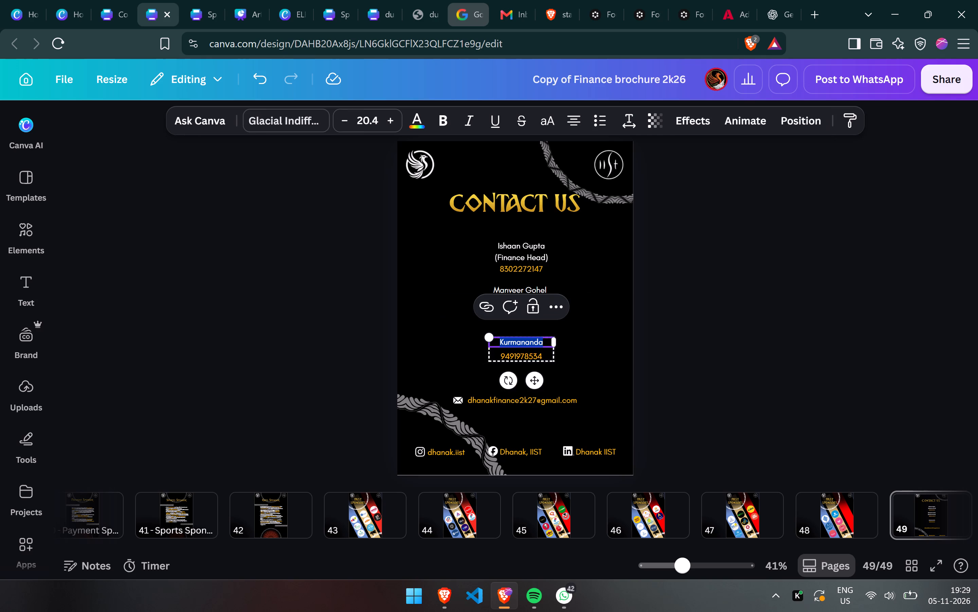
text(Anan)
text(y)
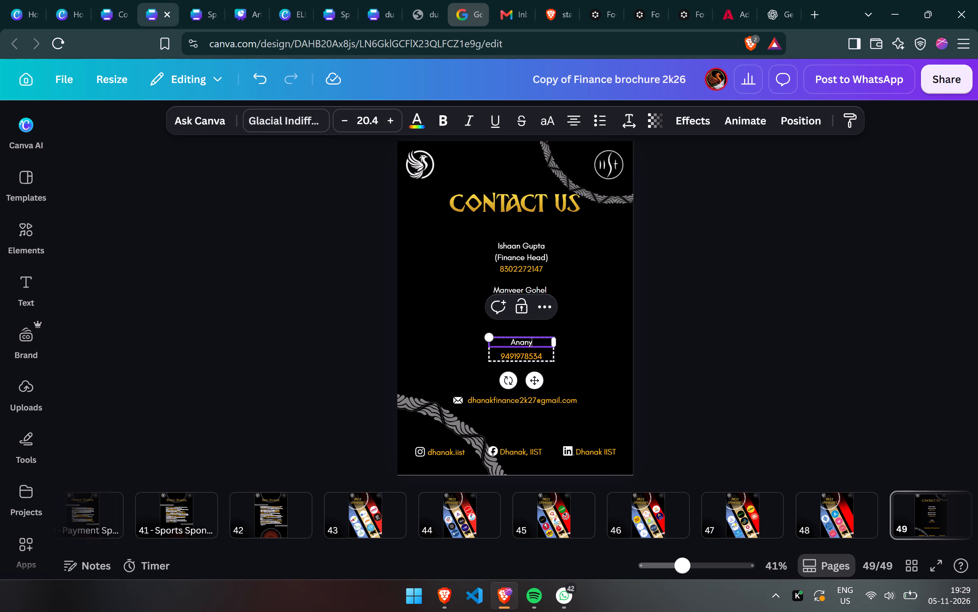
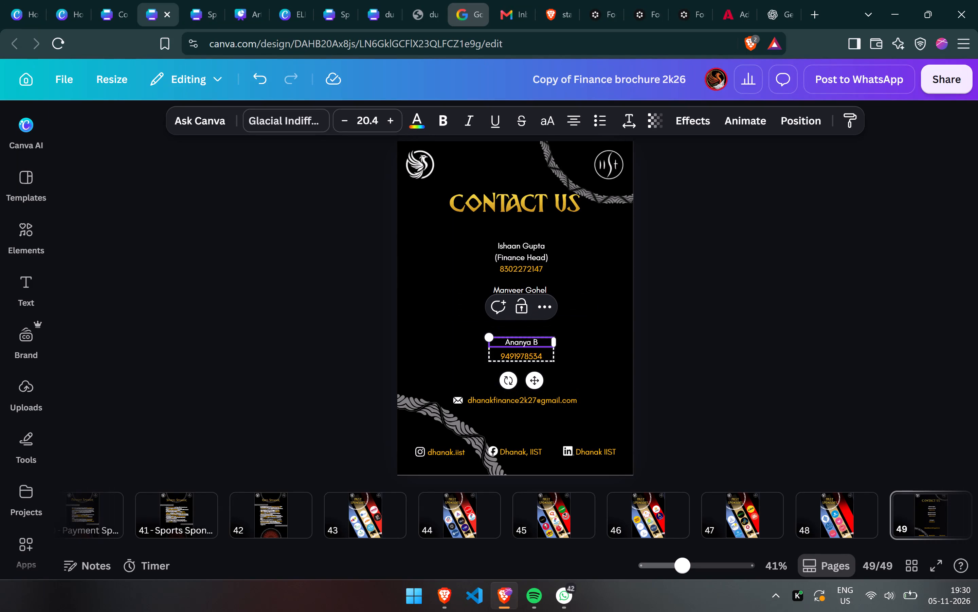
Finish entering the third contact's new name on the Contact Us page.
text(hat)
Replace the third contact's phone number with the new contact's copied number, written without a space.
double_click(512, 357)
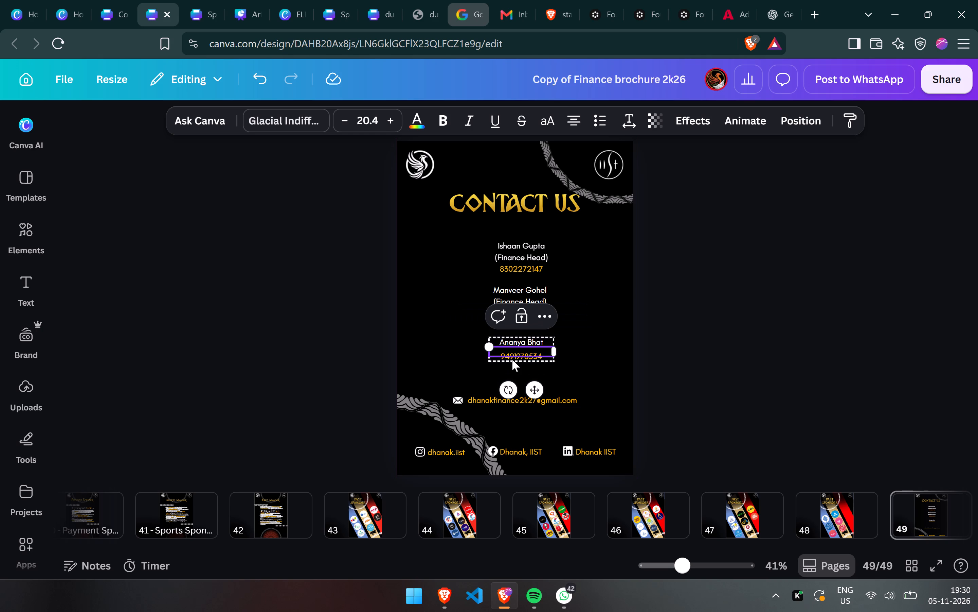
click(512, 359)
click(512, 359)
key(ctrl+v)
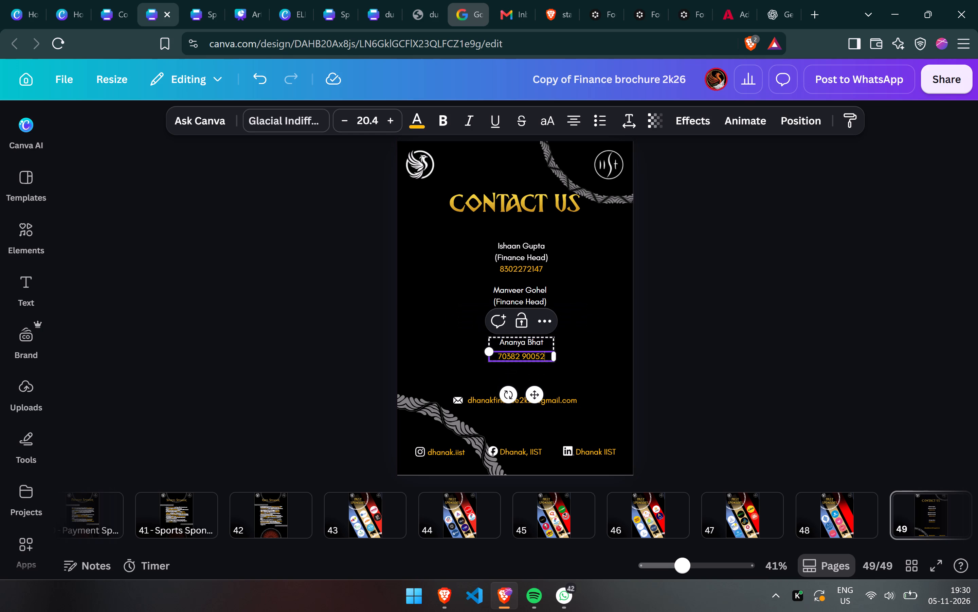
key(Left)
key(Left)
key(Left)
key(Left)
key(Left)
key(BackSpace)
click(830, 280)
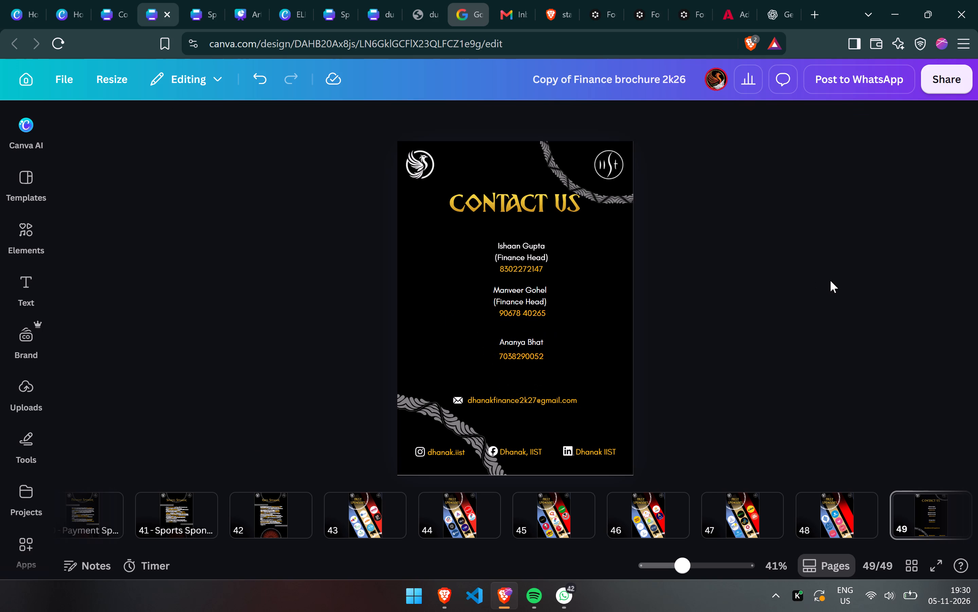
Copy the second contact's (Finance Head) line and move the third contact's phone number down to leave a gap below the name.
double_click(549, 300)
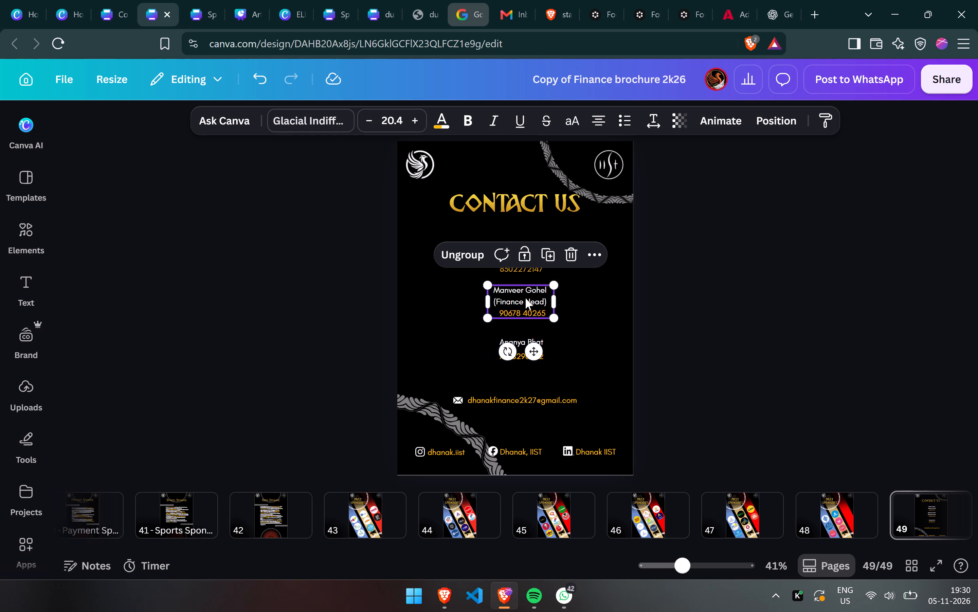
double_click(522, 305)
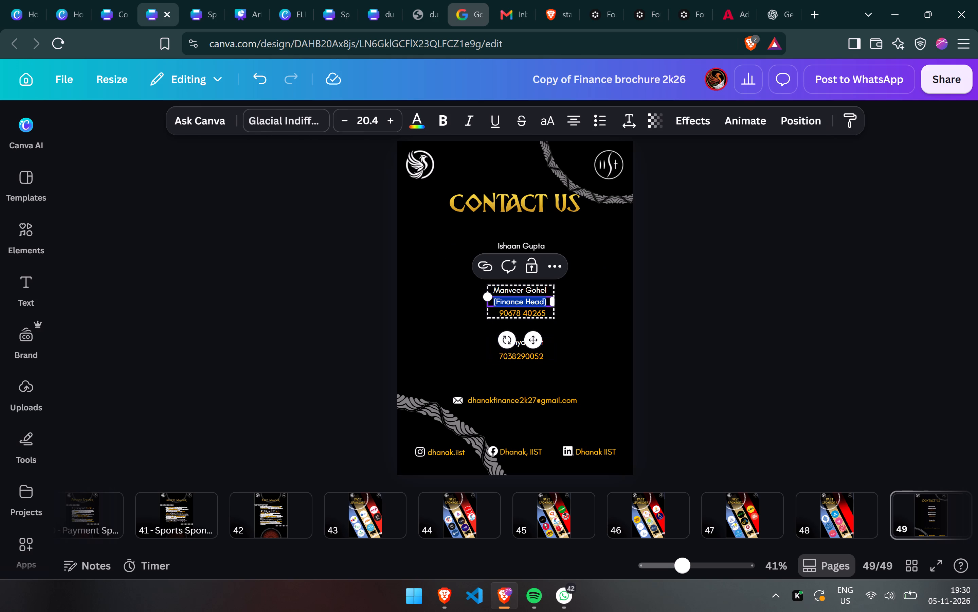
click(591, 275)
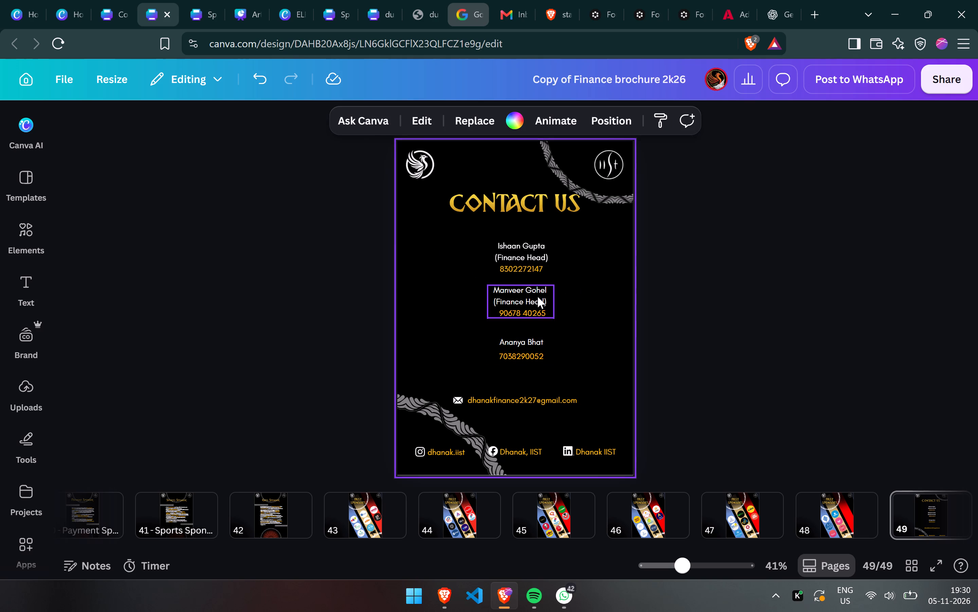
click(538, 296)
click(529, 299)
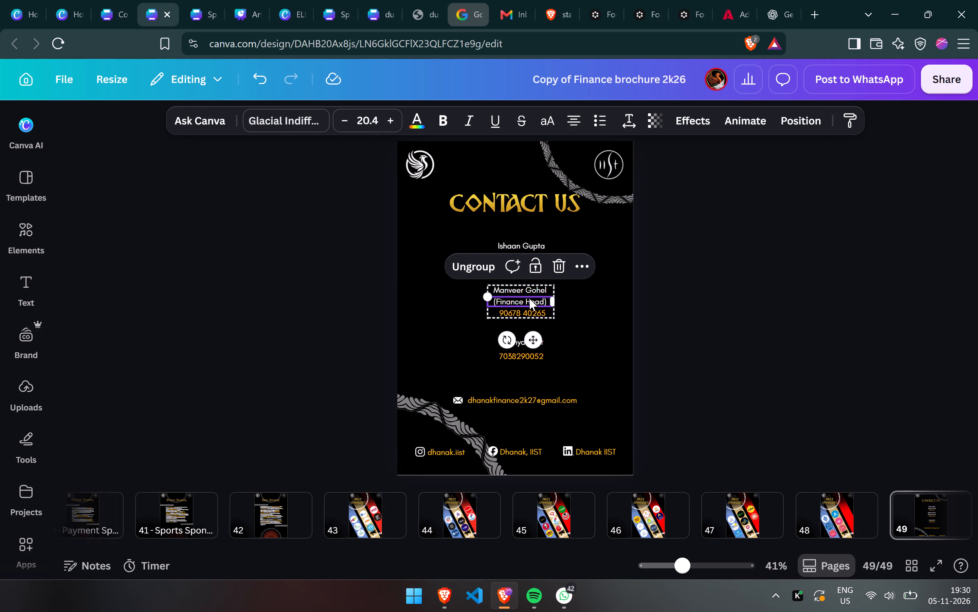
key(ctrl+c)
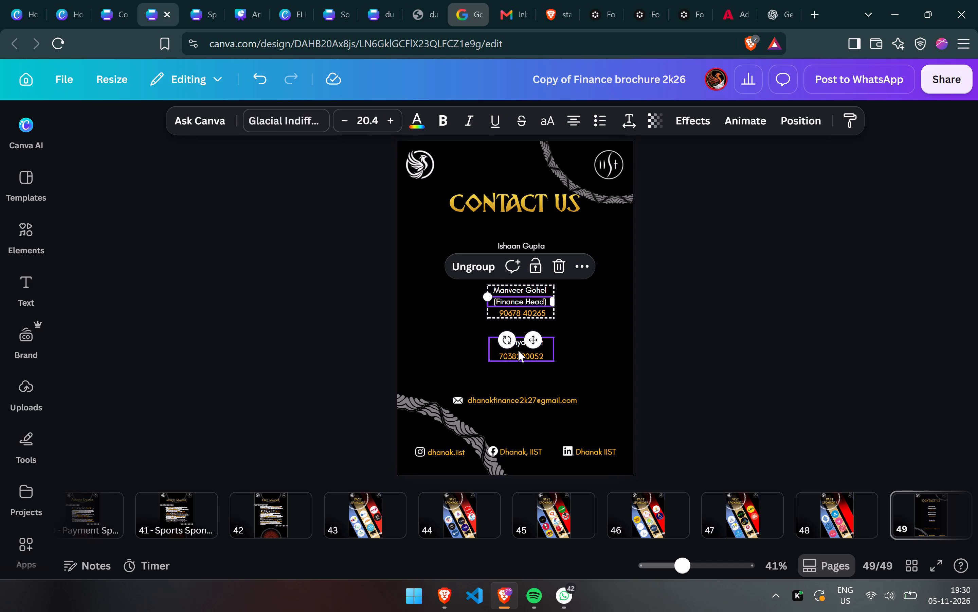
click(518, 350)
click(520, 350)
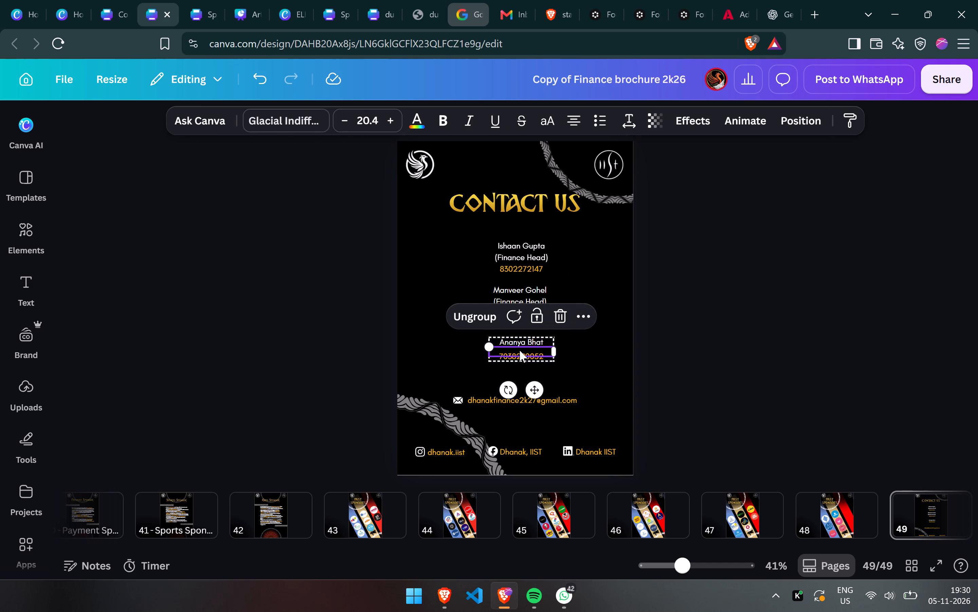
drag(520, 355, 520, 359)
drag(520, 359, 521, 369)
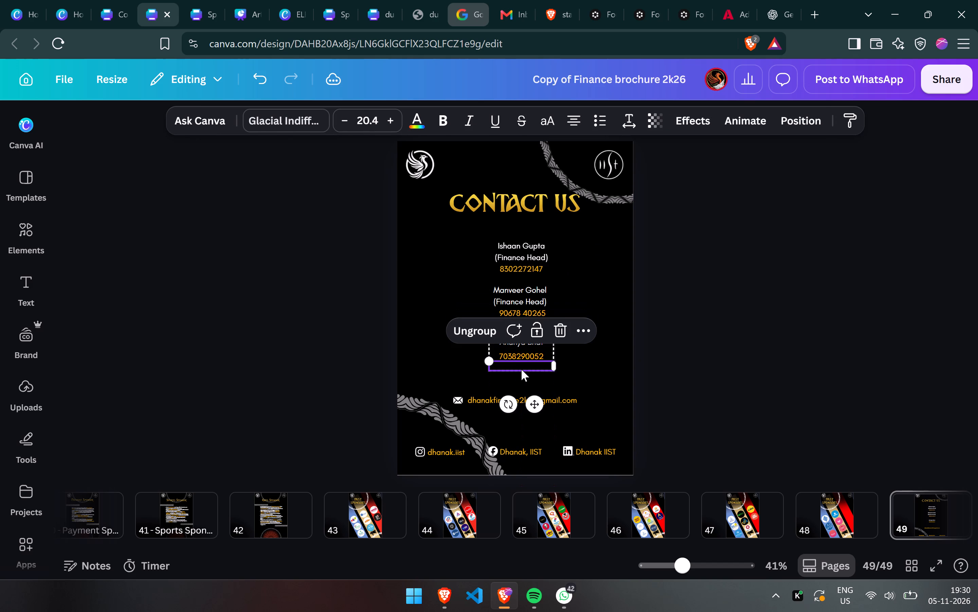
drag(527, 353, 527, 364)
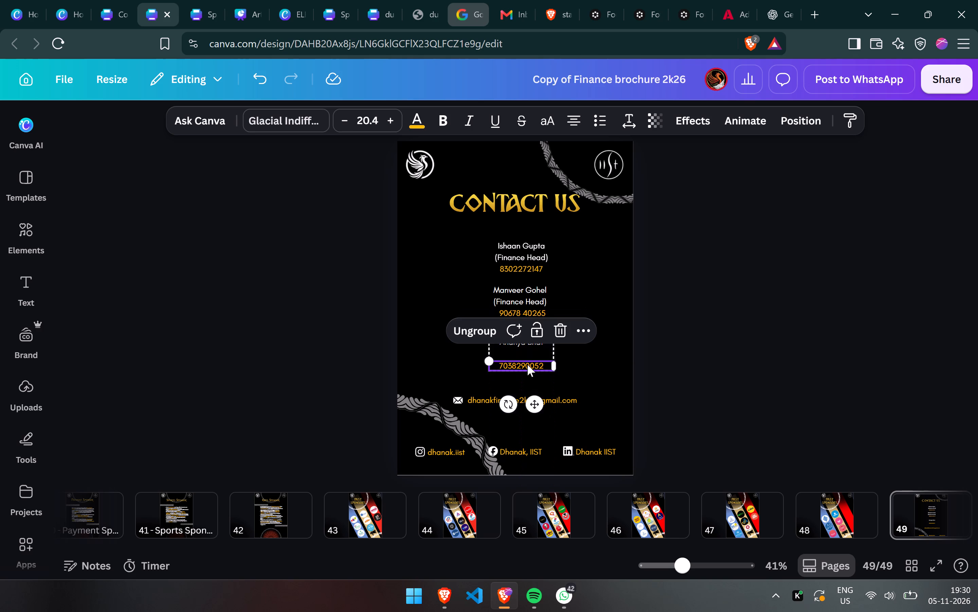
Paste the copied (Finance Head) line and centre it between the third contact's name and phone number.
click(527, 356)
key(ctrl+v)
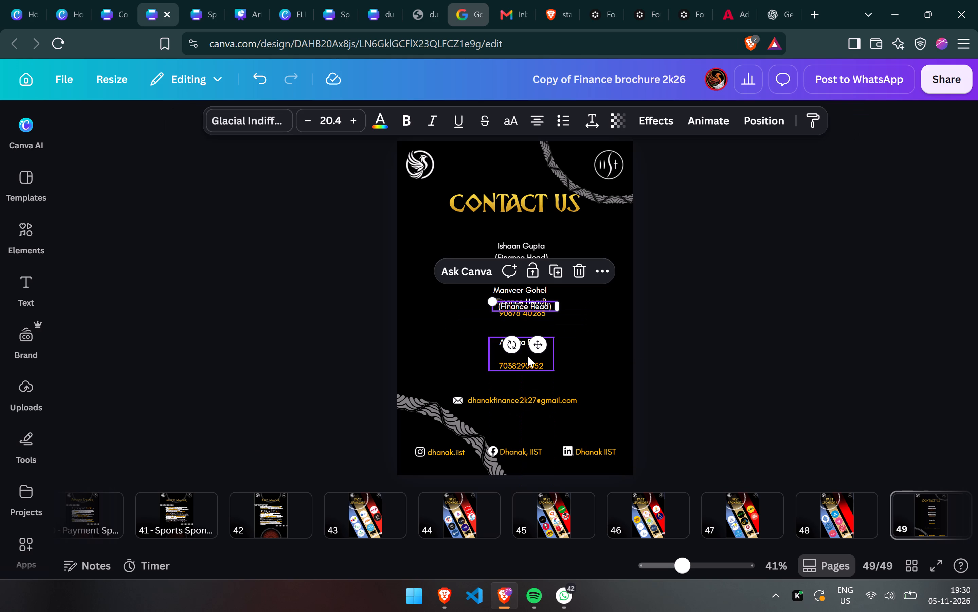
drag(528, 303, 529, 359)
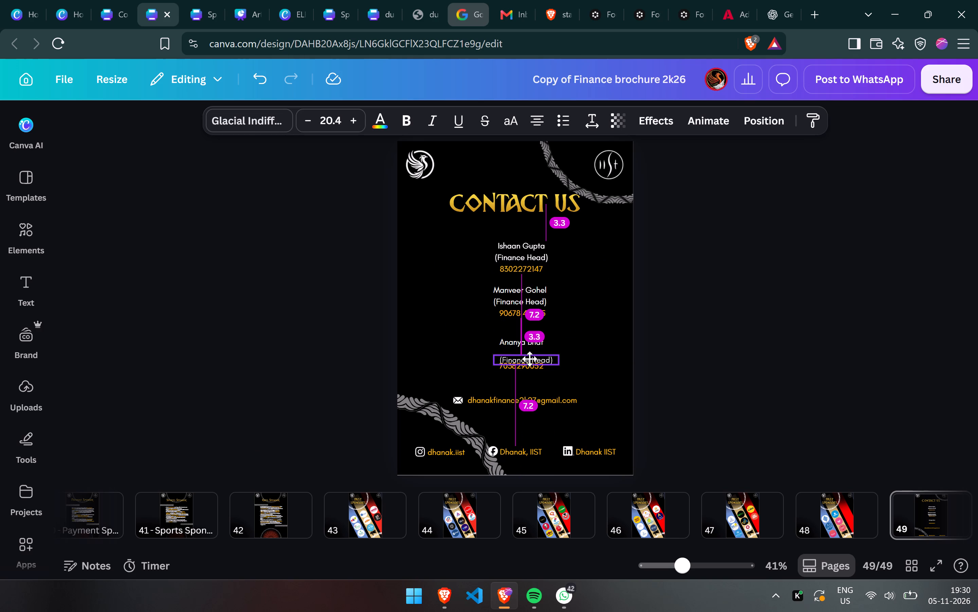
drag(529, 359, 526, 352)
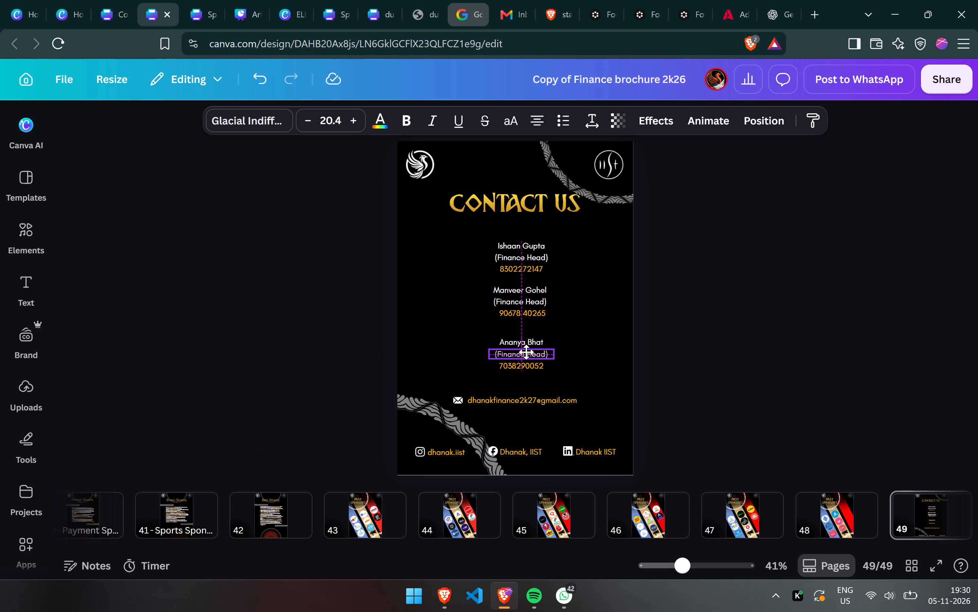
Change the third contact's role line to "(Finance co-ordinator)".
double_click(525, 352)
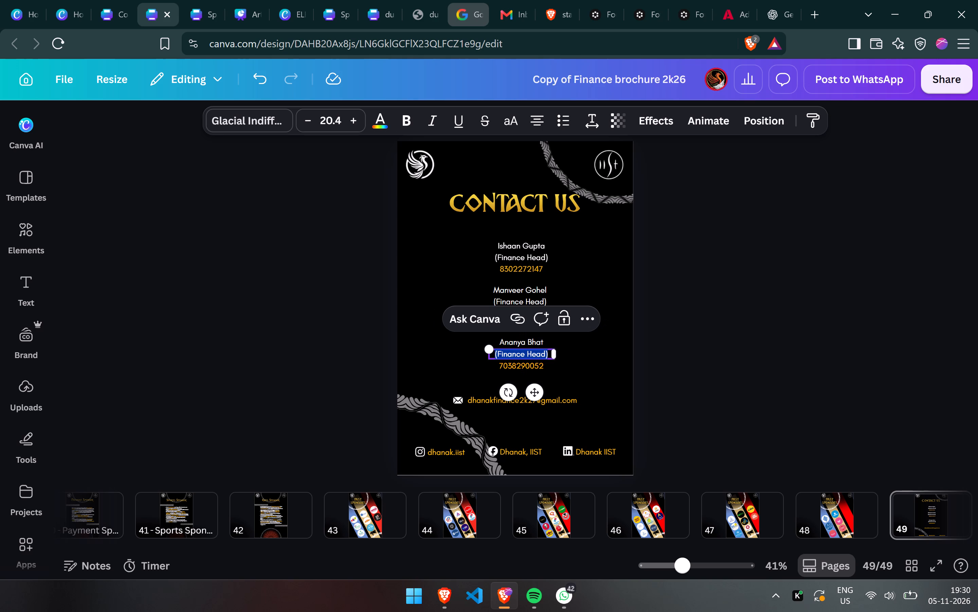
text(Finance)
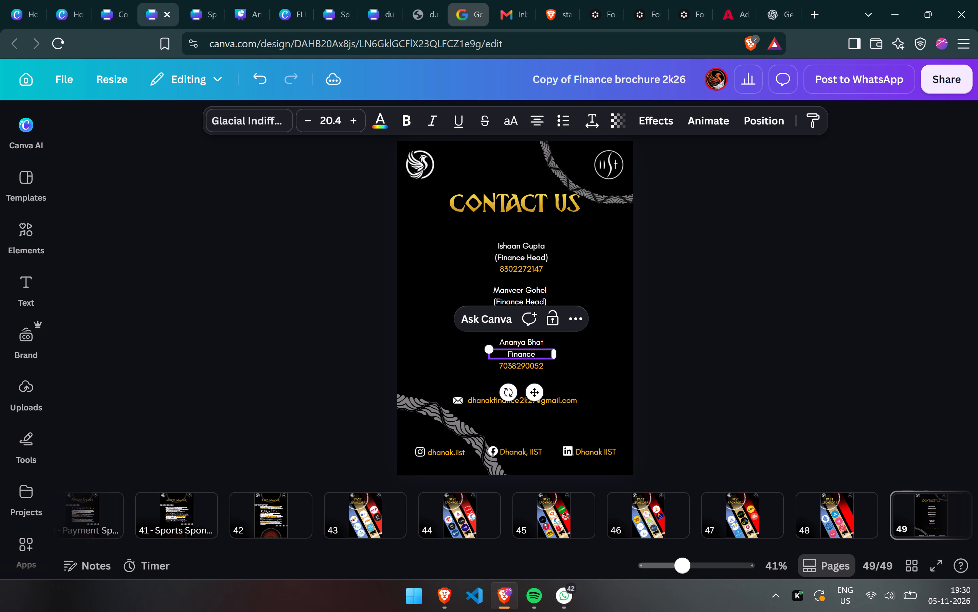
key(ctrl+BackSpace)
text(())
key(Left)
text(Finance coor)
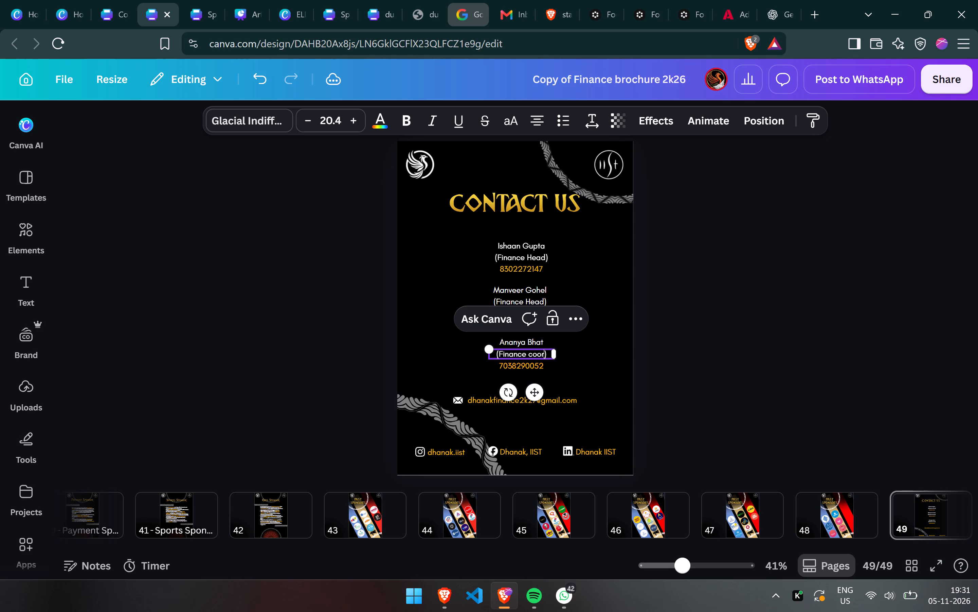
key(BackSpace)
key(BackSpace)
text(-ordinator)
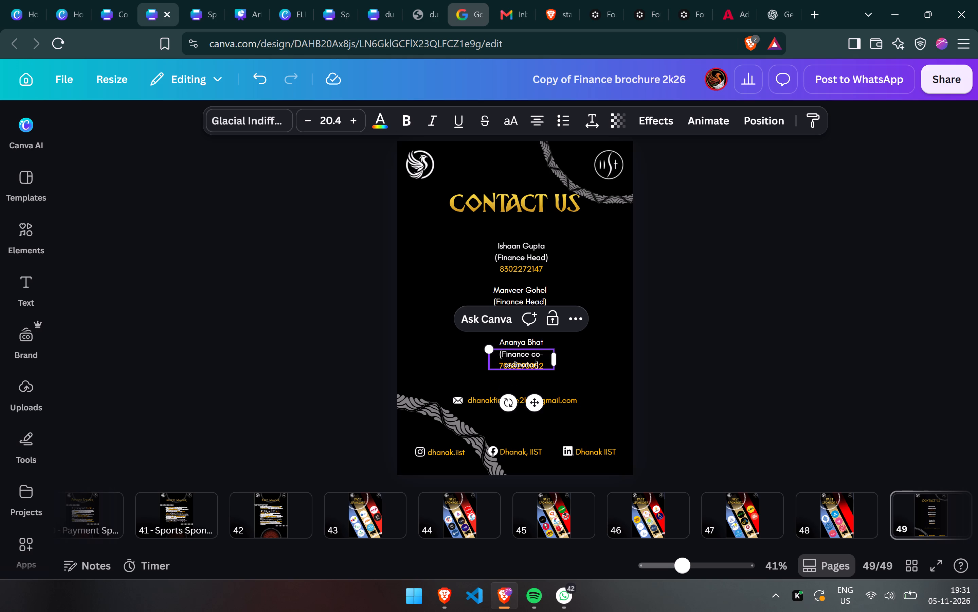
Widen the third contact's role text box to fit on one line and centre it under the name.
drag(555, 356, 590, 353)
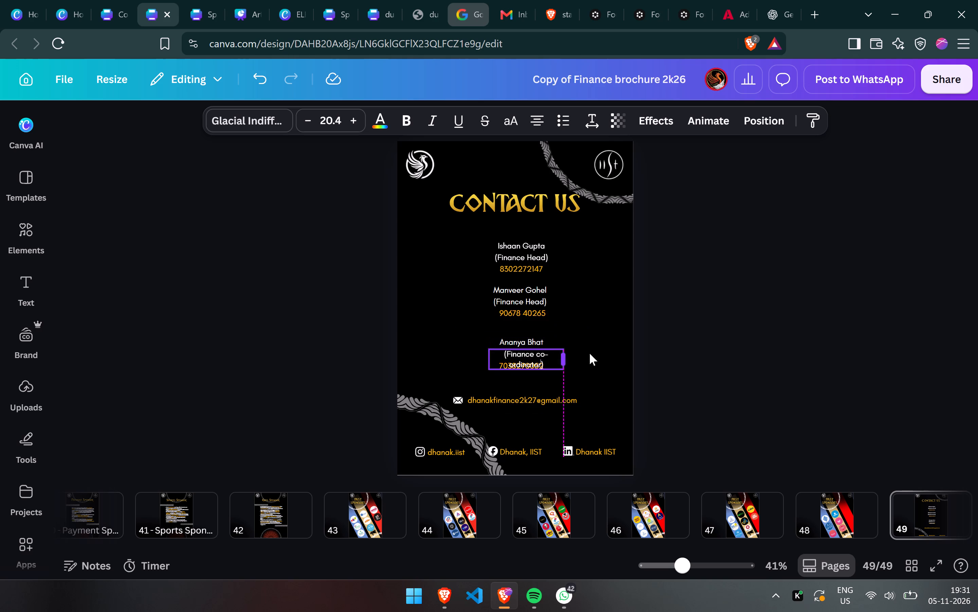
drag(590, 353, 595, 353)
click(586, 340)
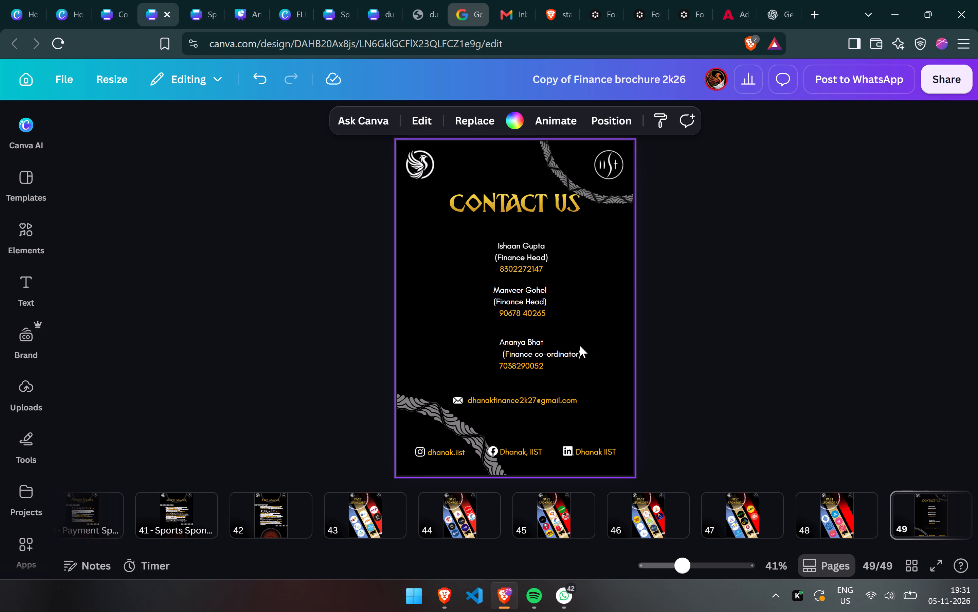
drag(574, 355, 557, 355)
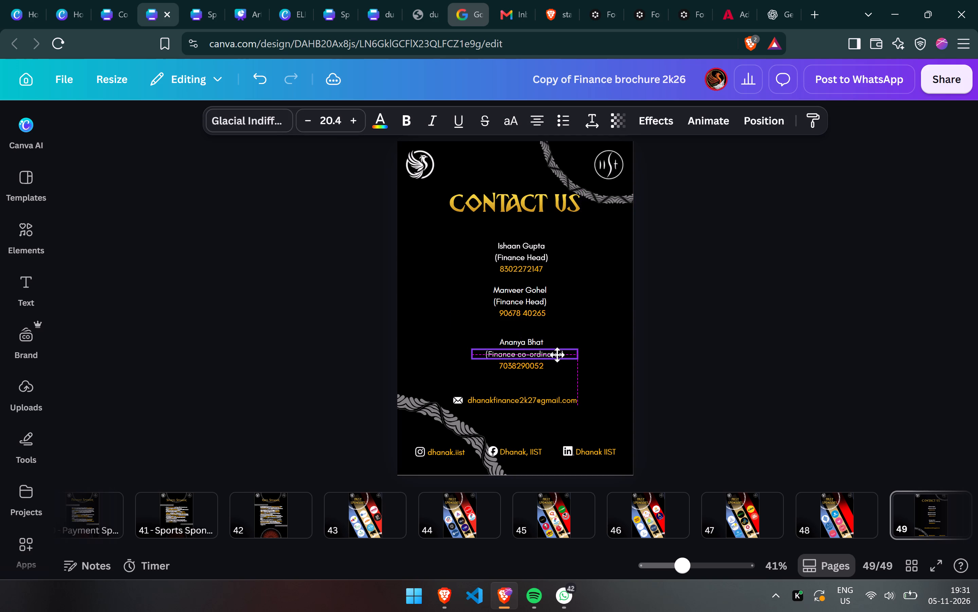
drag(557, 355, 554, 355)
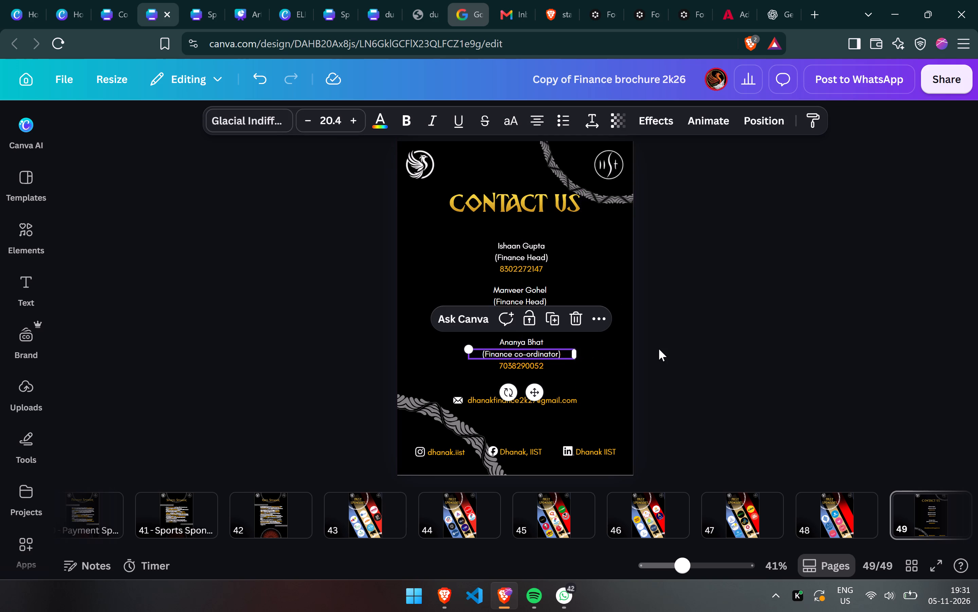
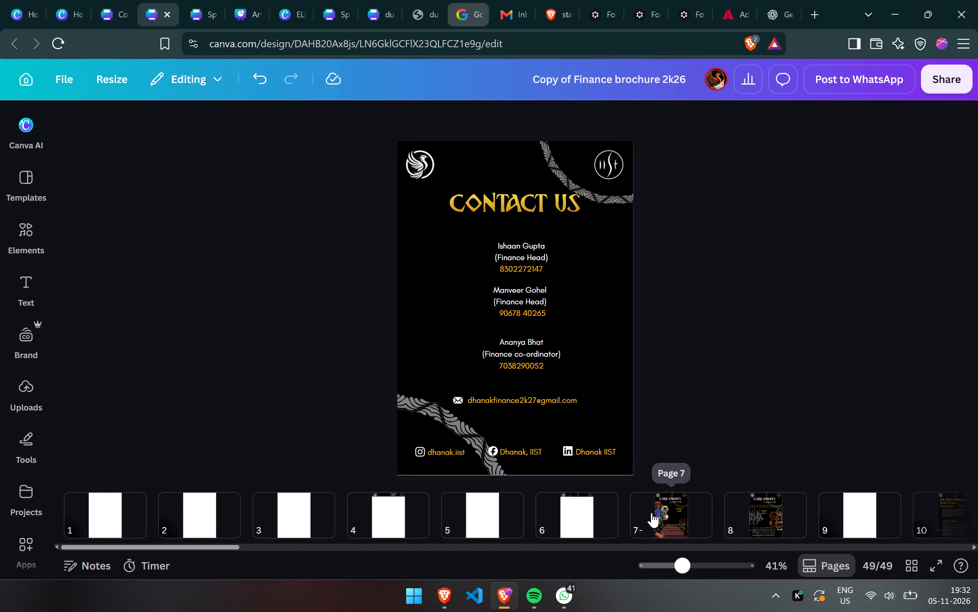
Rename the design "Copy of Finance brochure 2k26 with no educational partner" and copy the new title.
scroll(652, 513, left, 1)
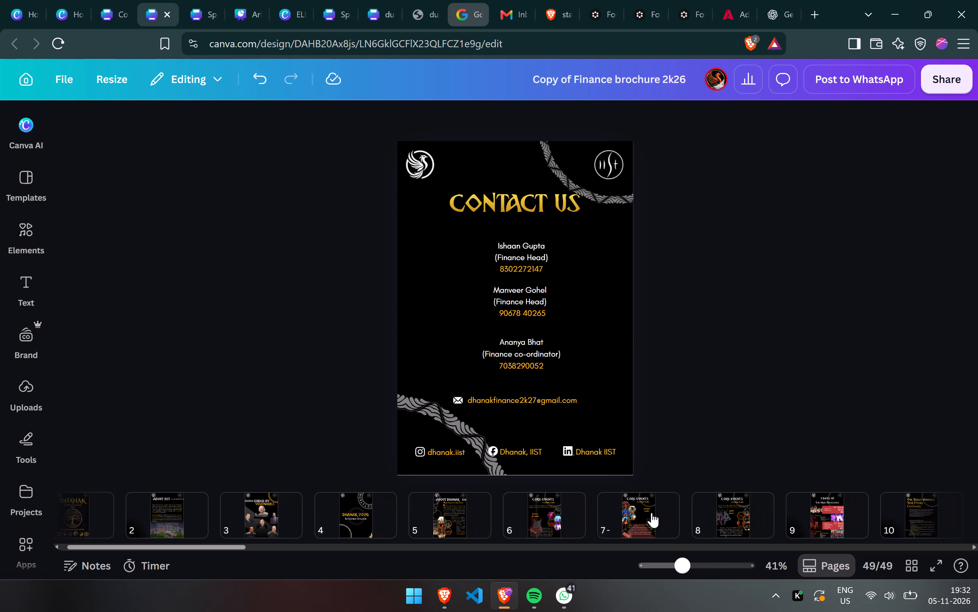
scroll(652, 513, left, 1)
double_click(660, 81)
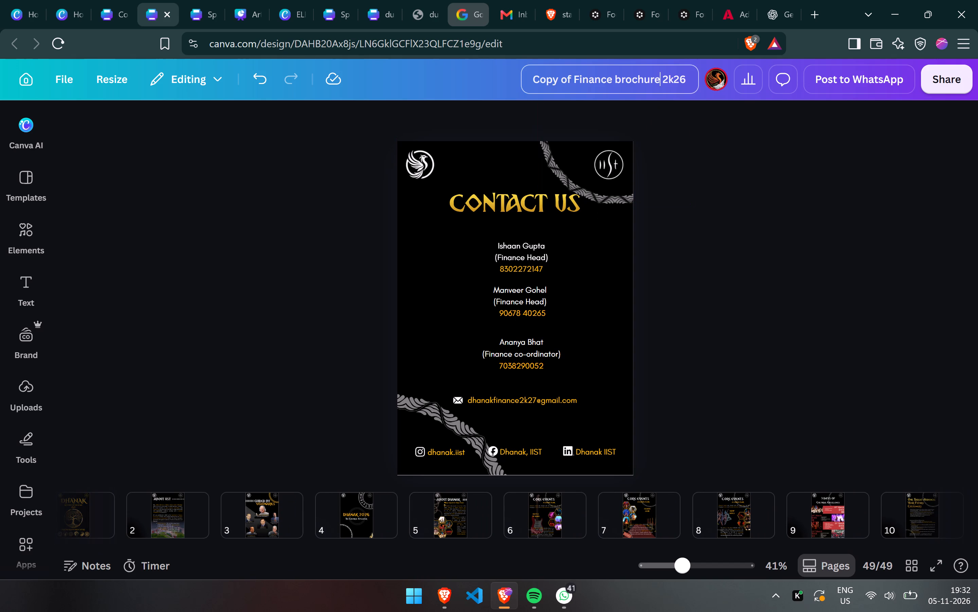
double_click(660, 81)
click(693, 80)
key(space)
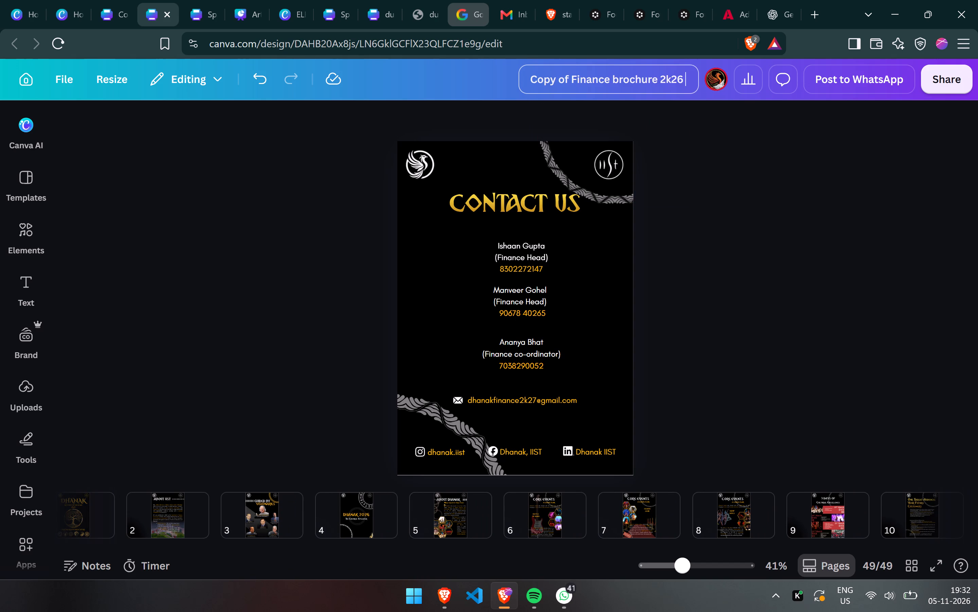
text(with no educational parter)
key(BackSpace)
key(BackSpace)
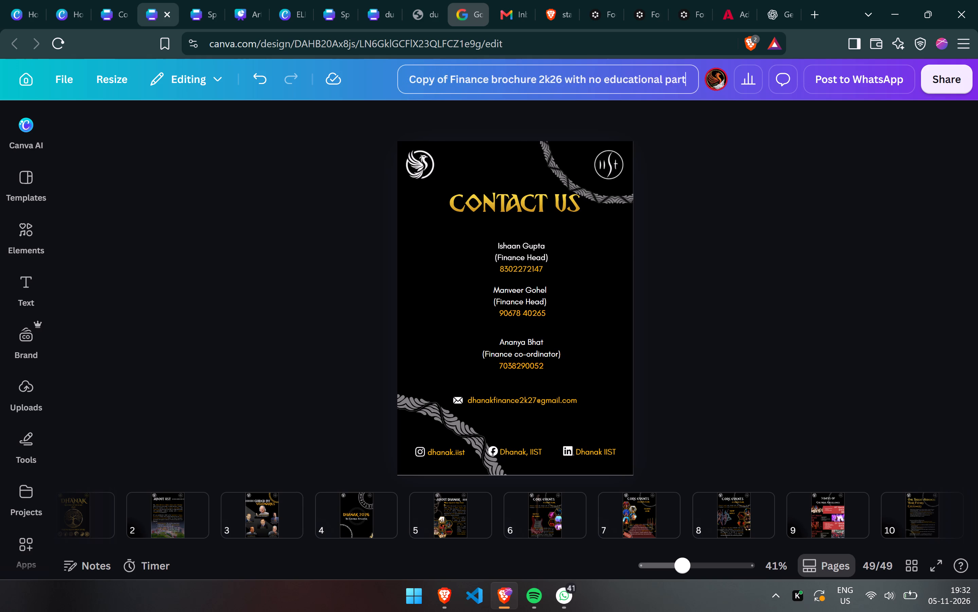
text(ner)
key(ctrl+a)
key(ctrl+c)
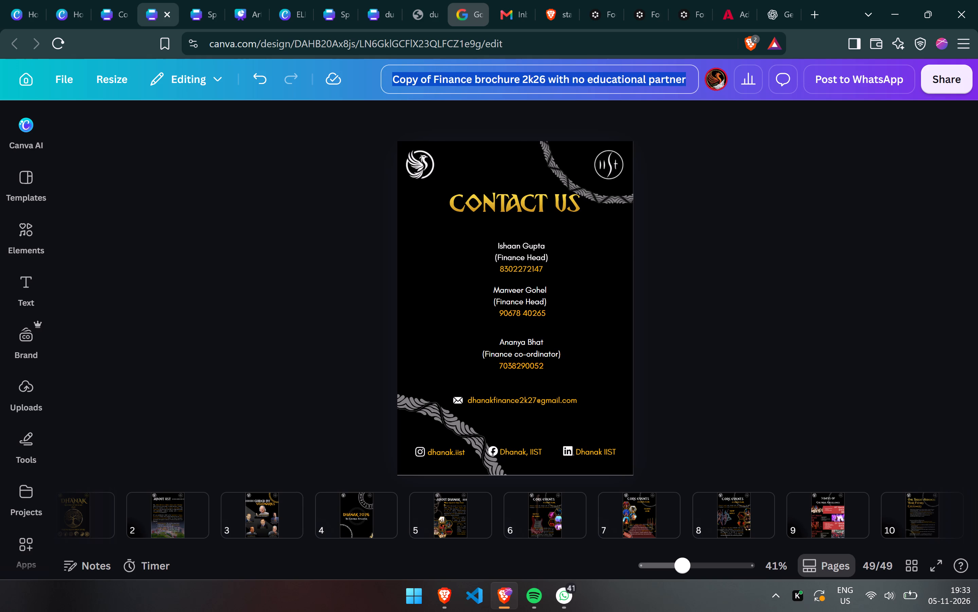
click(211, 144)
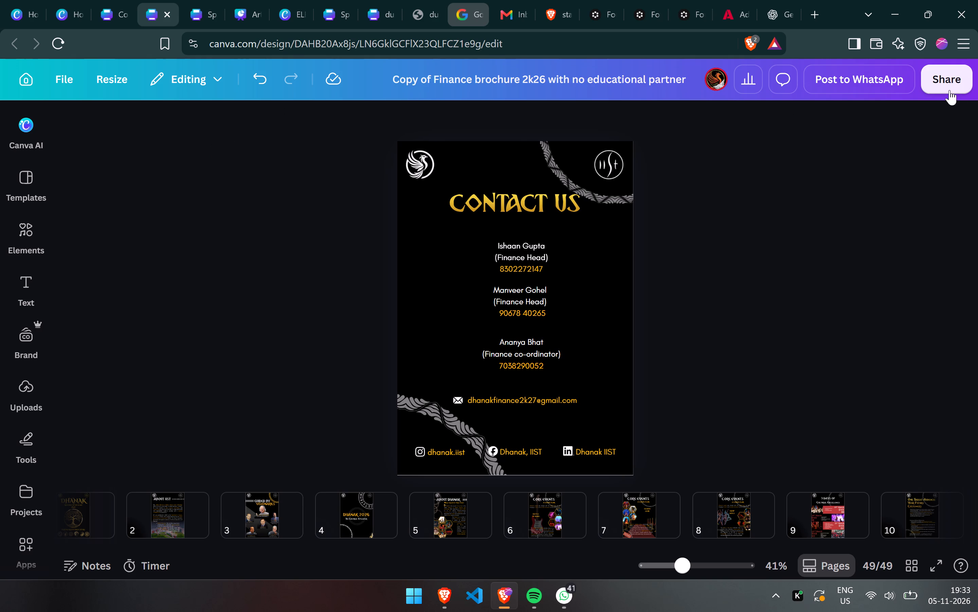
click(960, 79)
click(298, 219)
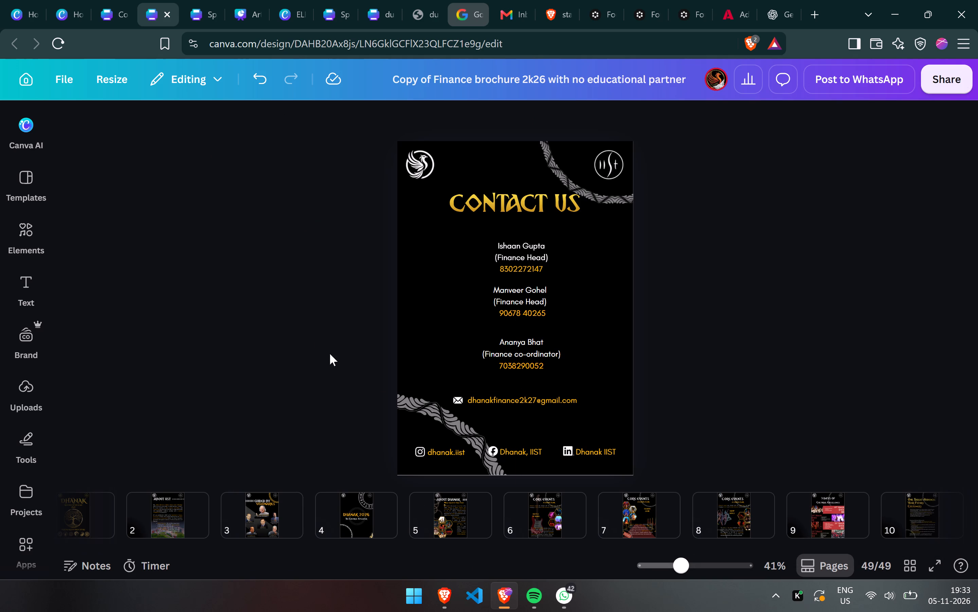
Find "2k26" in the design and replace it with "2k27" on the cover page.
click(316, 342)
key(ctrl+f)
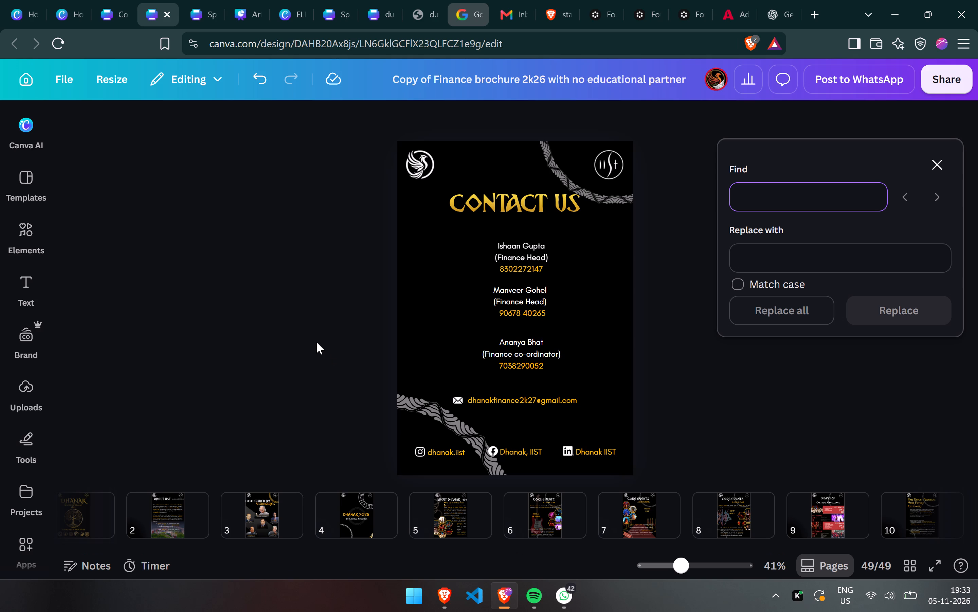
text(2k2)
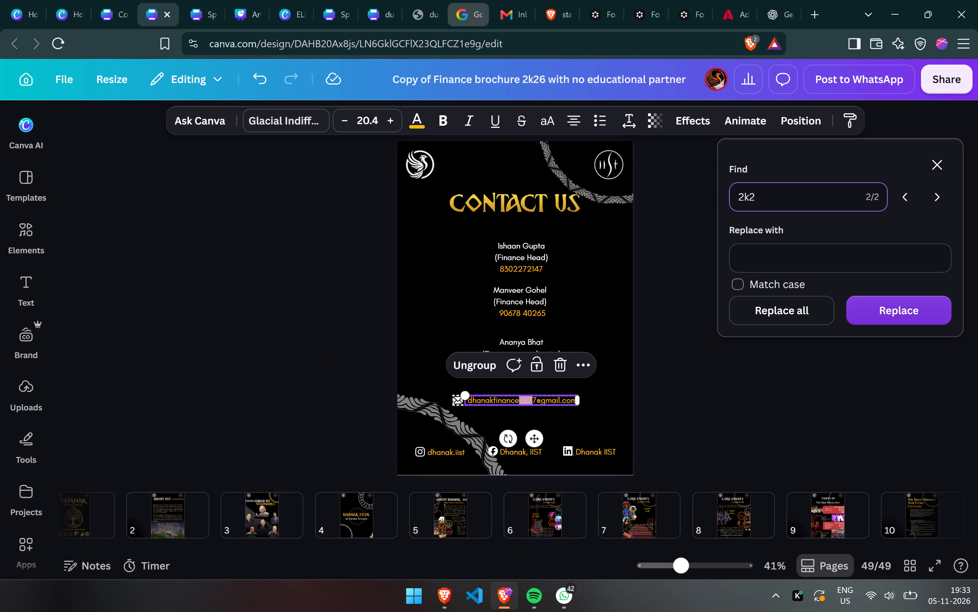
key(6)
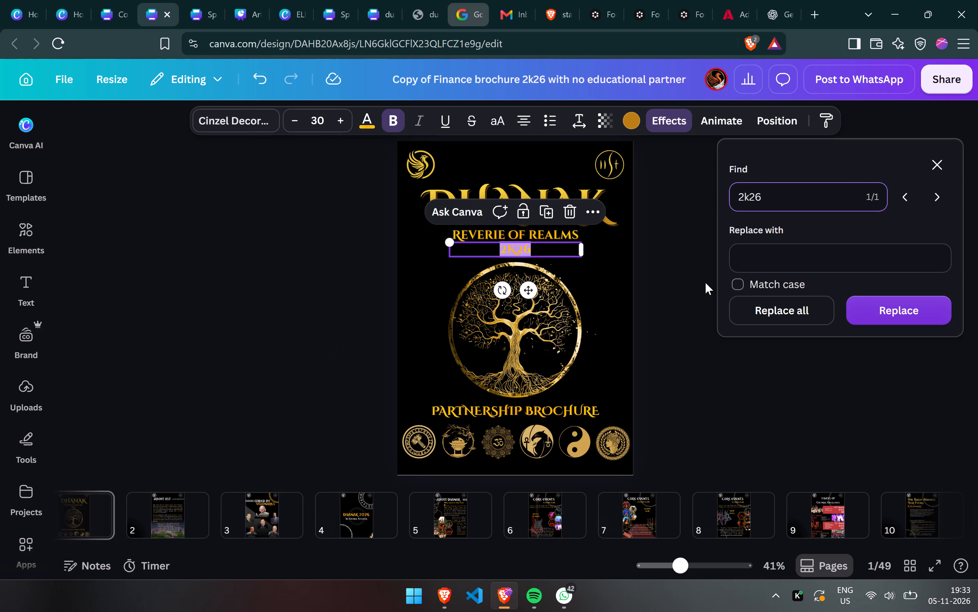
click(761, 256)
text(2k27)
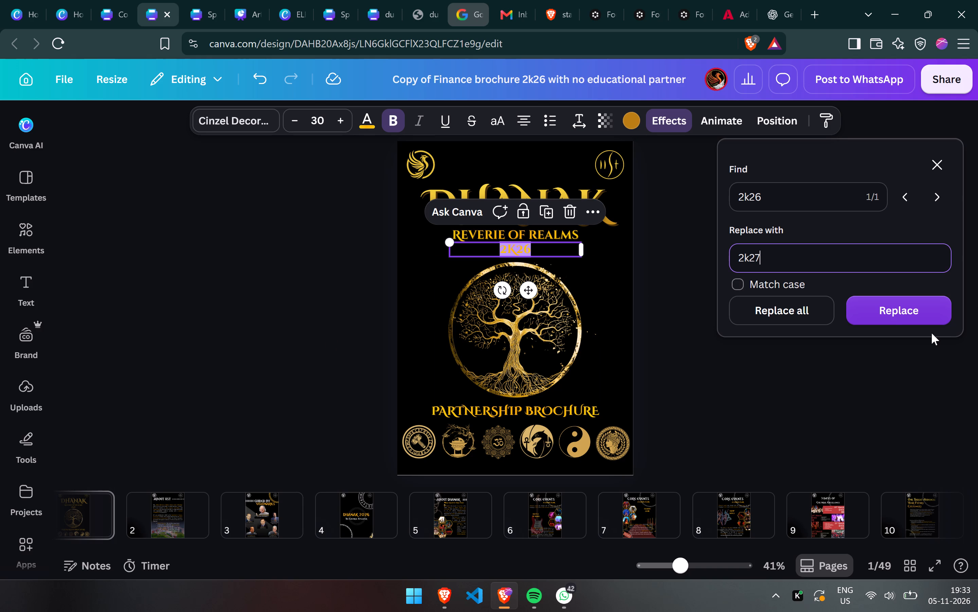
click(893, 319)
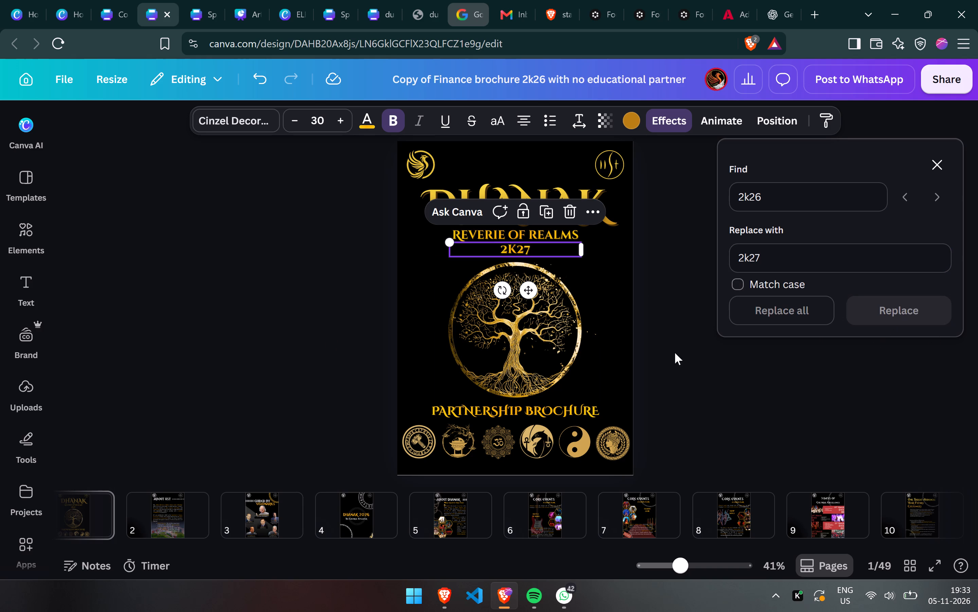
Change the cover's theme line under the DHANAK title to "Ember from ashes".
double_click(543, 233)
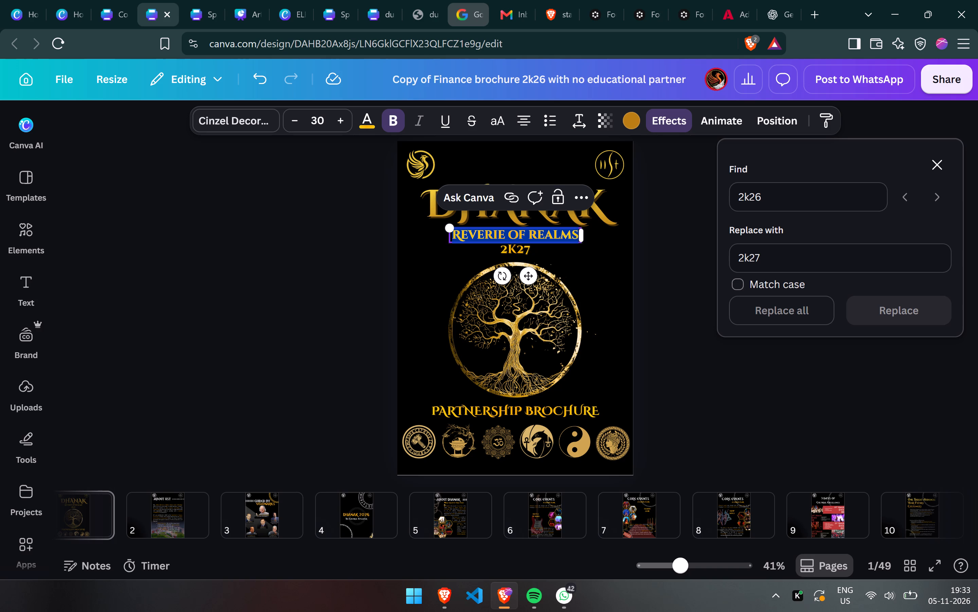
key(shift+e)
text(mber)
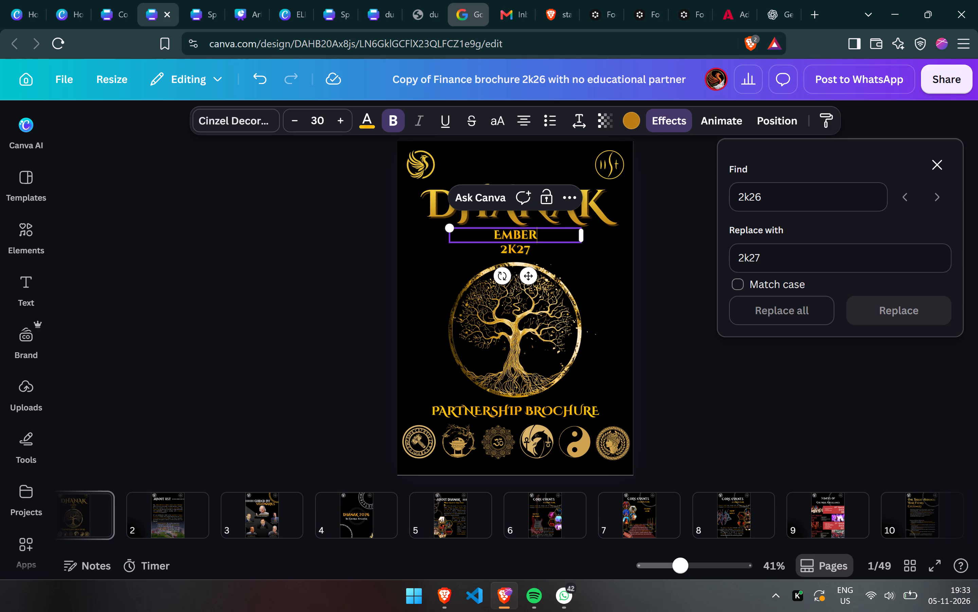
key(space)
text(from ashes)
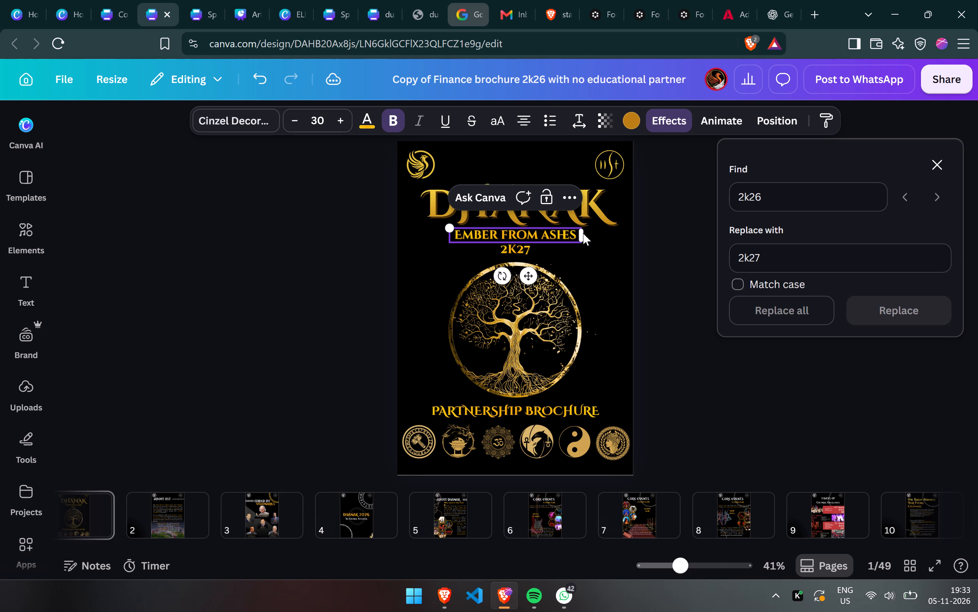
click(648, 238)
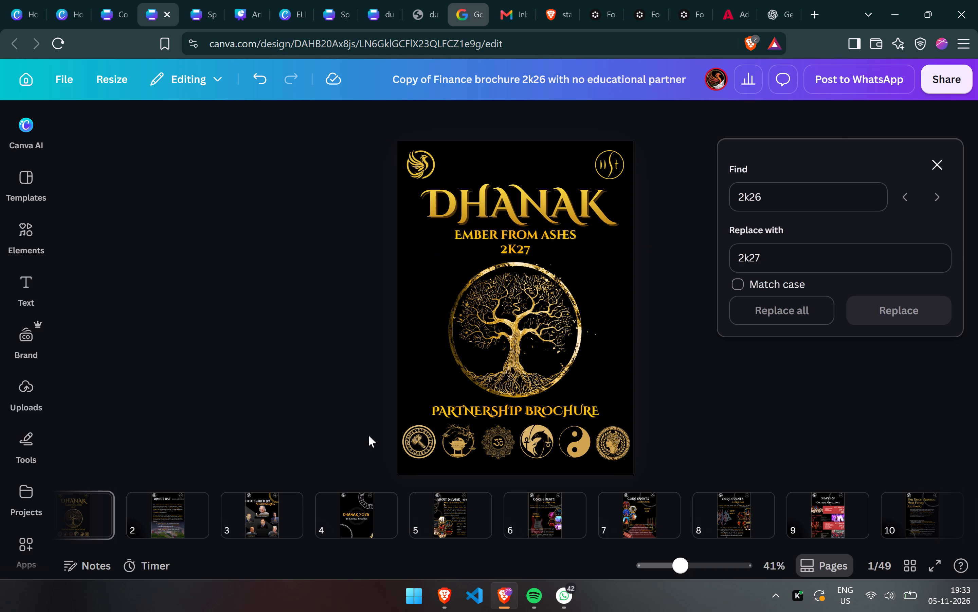
Find "2026" and replace it with "2027" in the Dhanak title on page 4.
click(154, 521)
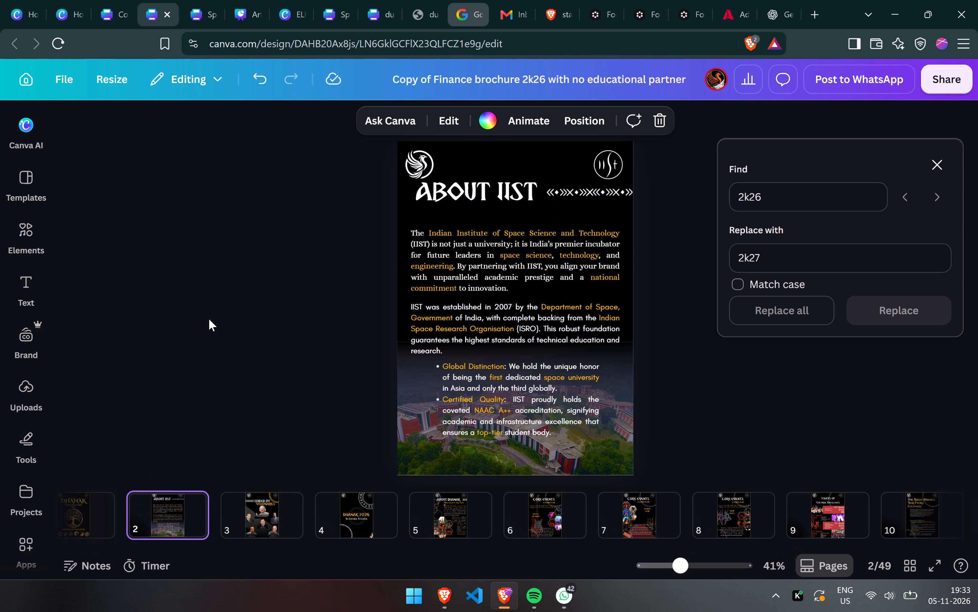
key(Right)
key(Right)
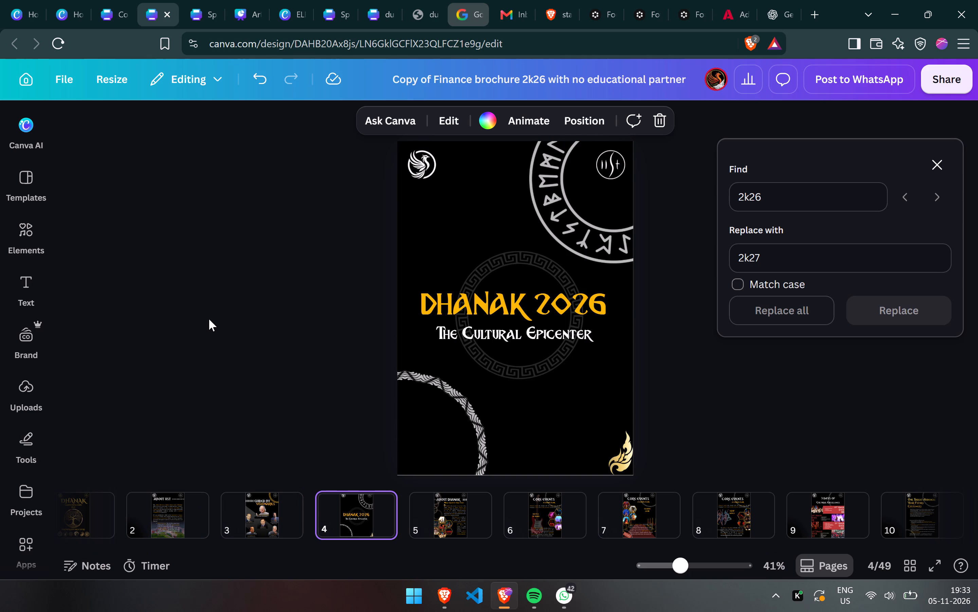
click(750, 198)
key(BackSpace)
key(0)
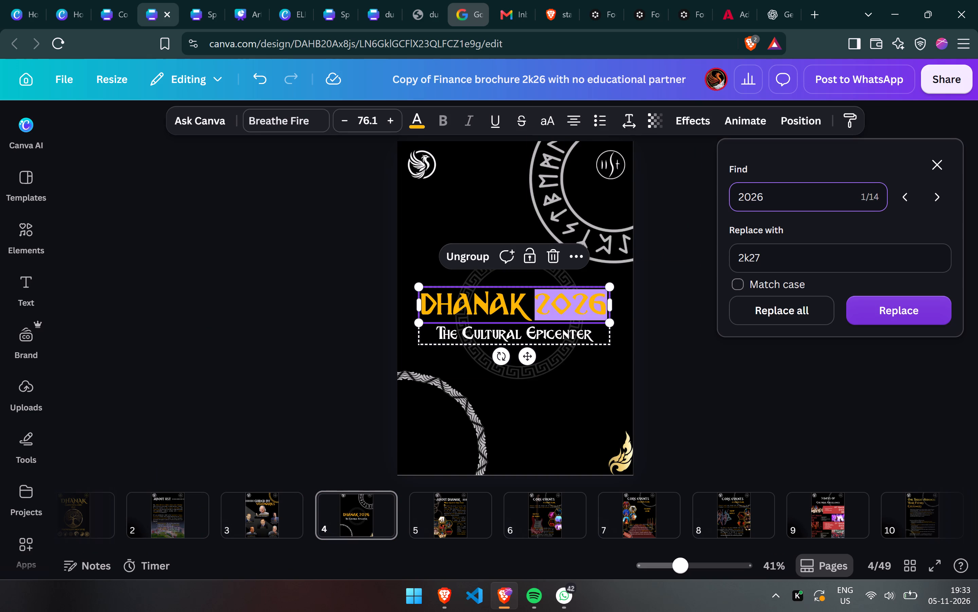
click(791, 255)
key(Left)
key(Left)
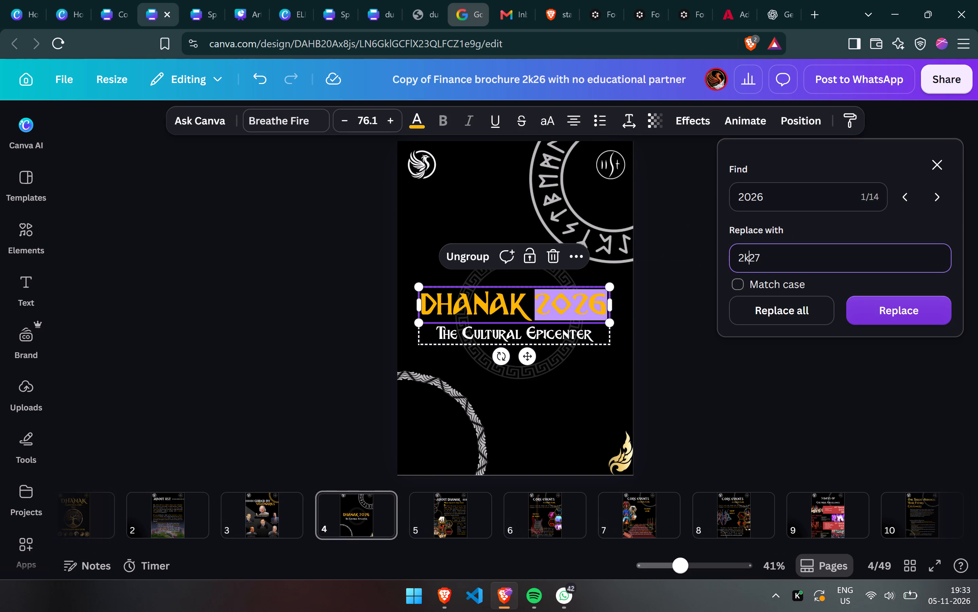
key(BackSpace)
key(0)
click(899, 312)
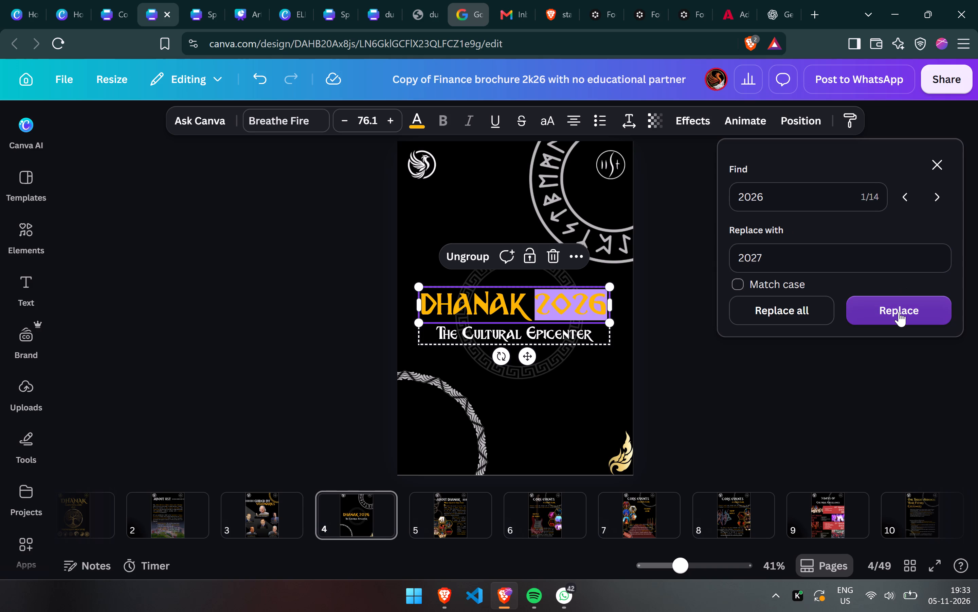
click(859, 362)
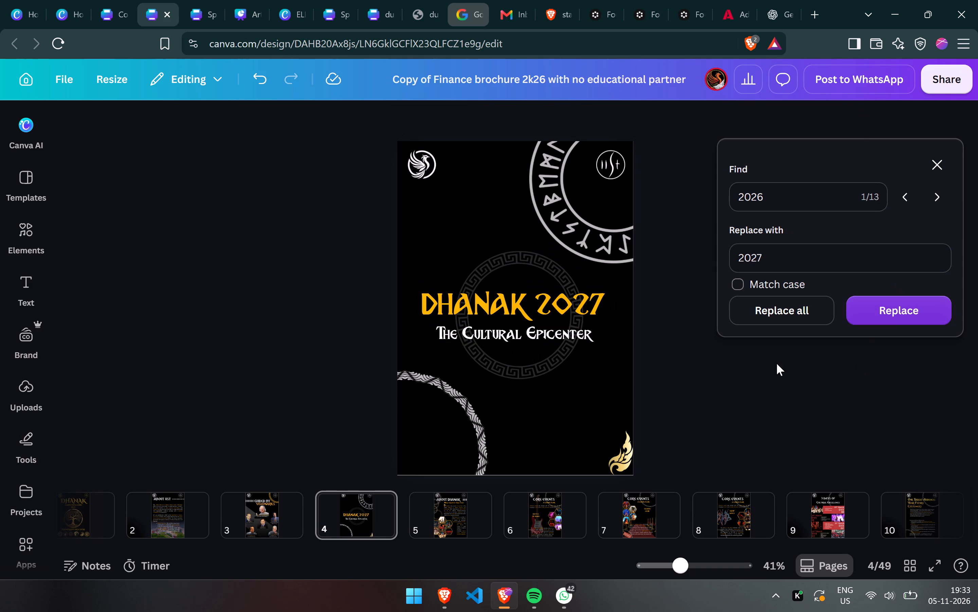
Replace all remaining occurrences of "2026" with "2027" throughout the brochure and close find and replace.
scroll(729, 506, left, 9)
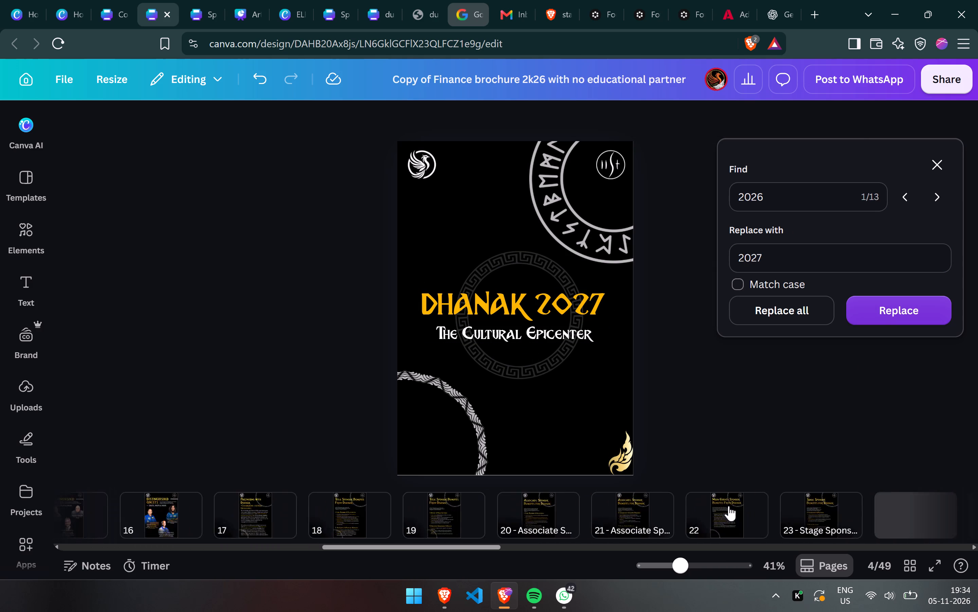
scroll(729, 506, left, 7)
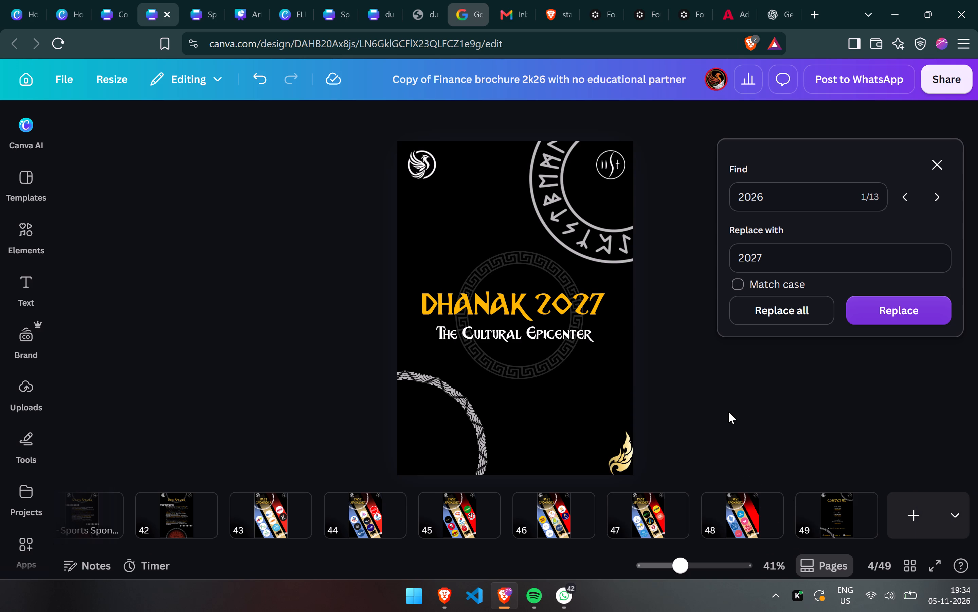
click(728, 412)
click(808, 317)
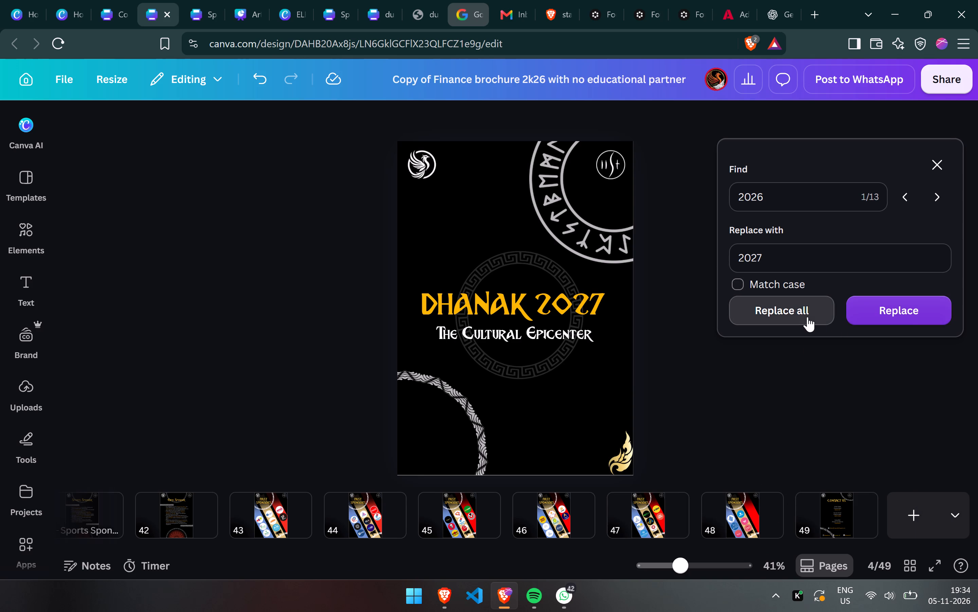
click(939, 166)
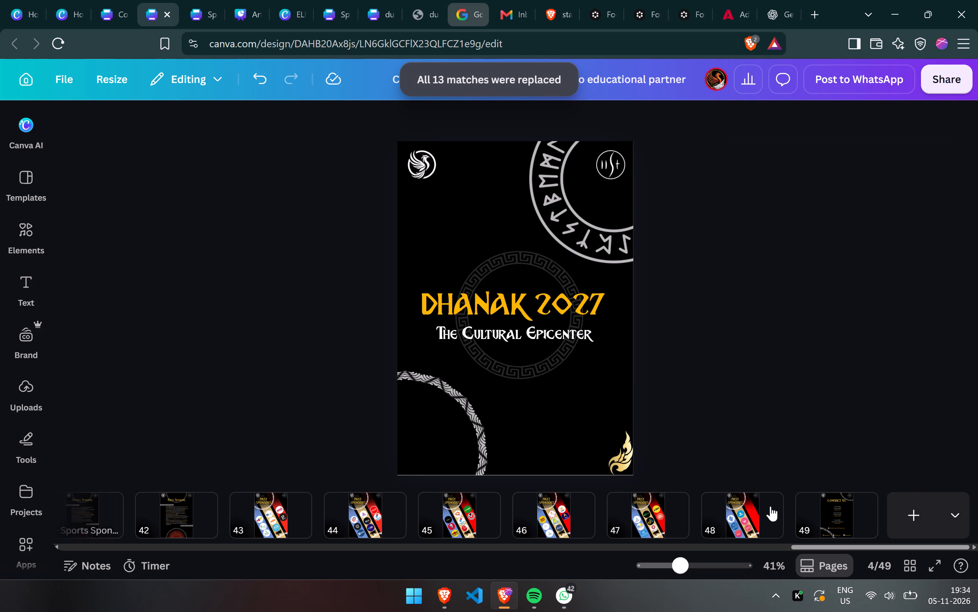
scroll(812, 509, right, 4)
click(762, 514)
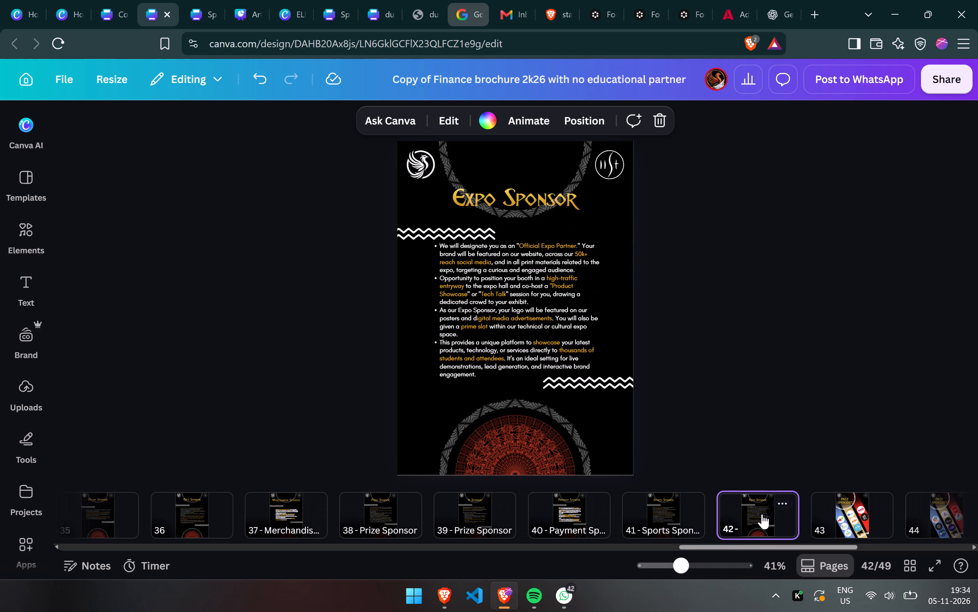
key(Left)
key(Left)
key(Left)
key(Left)
key(Left)
key(Left)
key(Left)
key(Left)
key(Left)
key(Left)
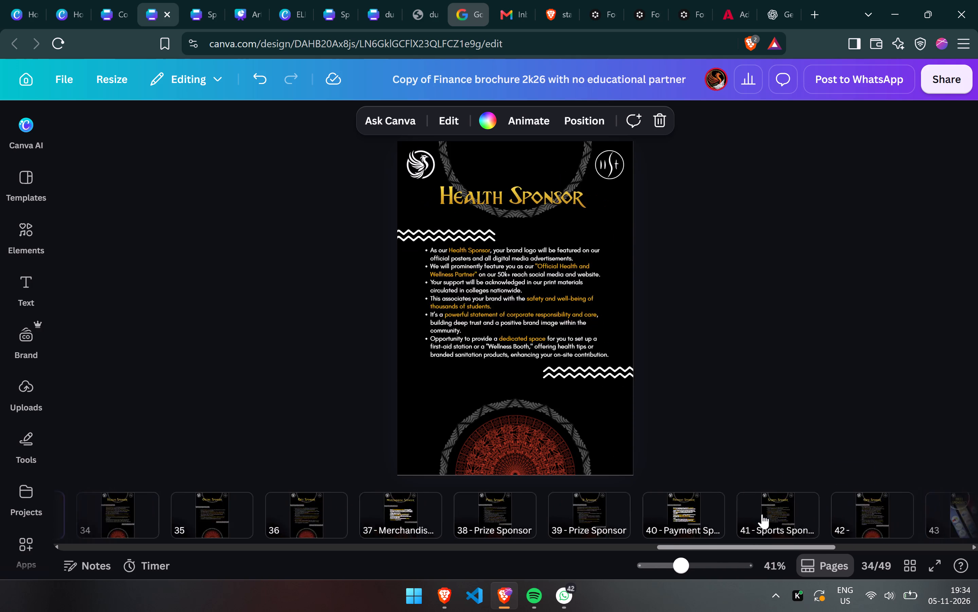
key(Left)
key(Left)
key(Left)
key(Left)
key(Left)
key(Left)
key(Left)
key(Left)
key(Left)
key(Left)
key(Left)
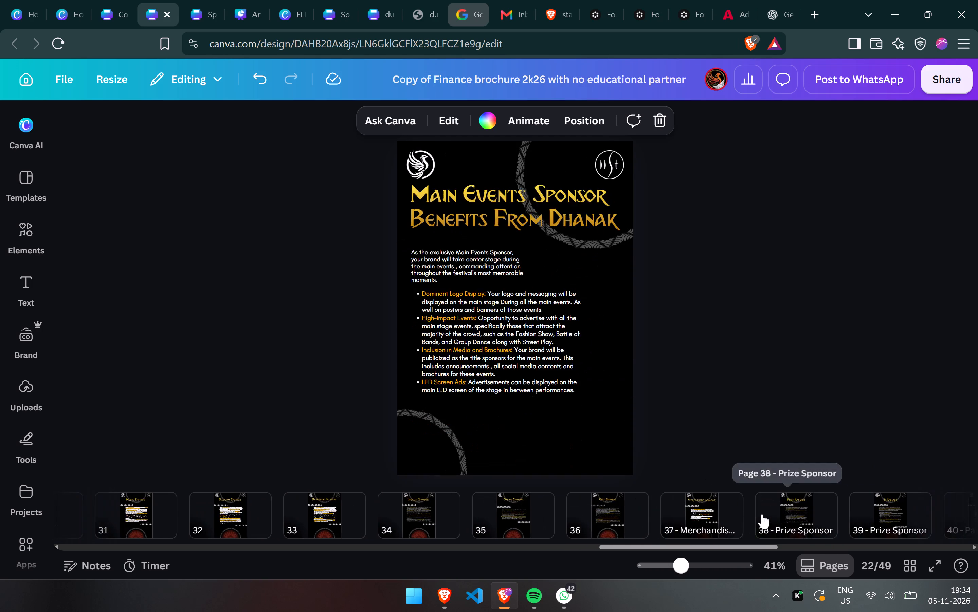
key(Left)
key(Left)
key(Left)
key(Left)
key(Left)
key(Left)
key(Left)
key(Left)
key(Left)
key(Left)
key(Left)
key(Left)
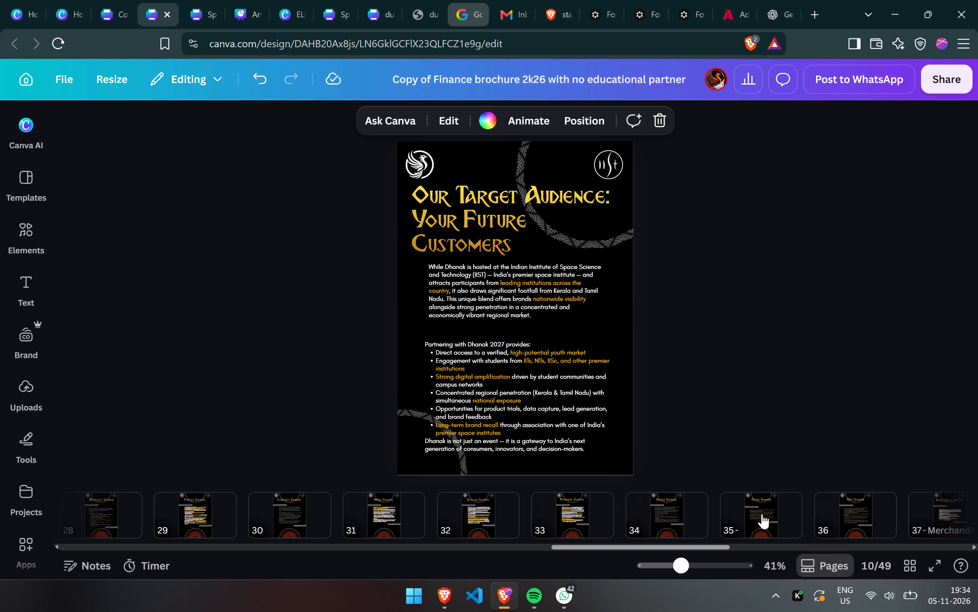
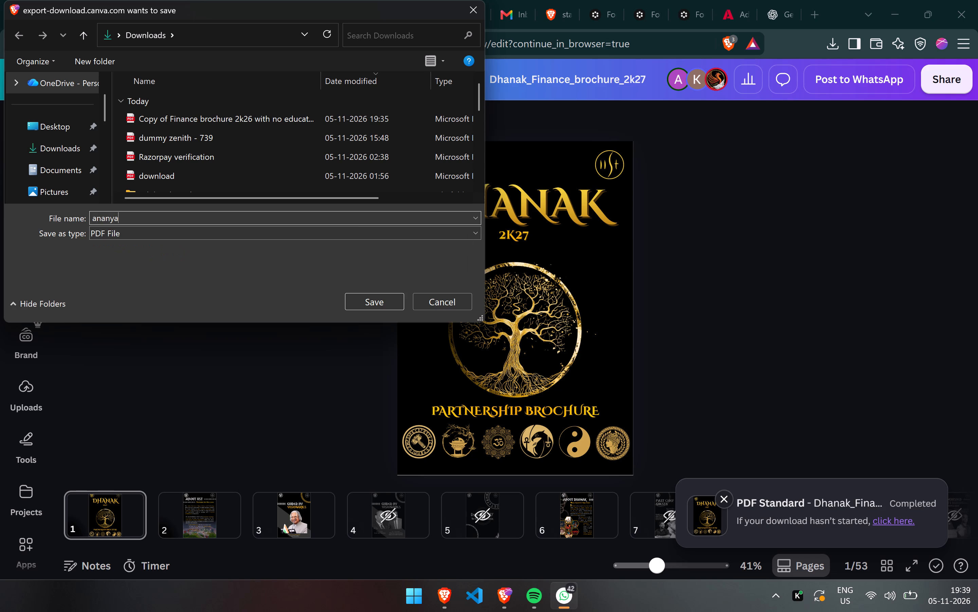
Name the brochure's PDF download ananya_finance for saving in the Downloads folder.
text(_fian)
key(BackSpace)
key(BackSpace)
text(nance)
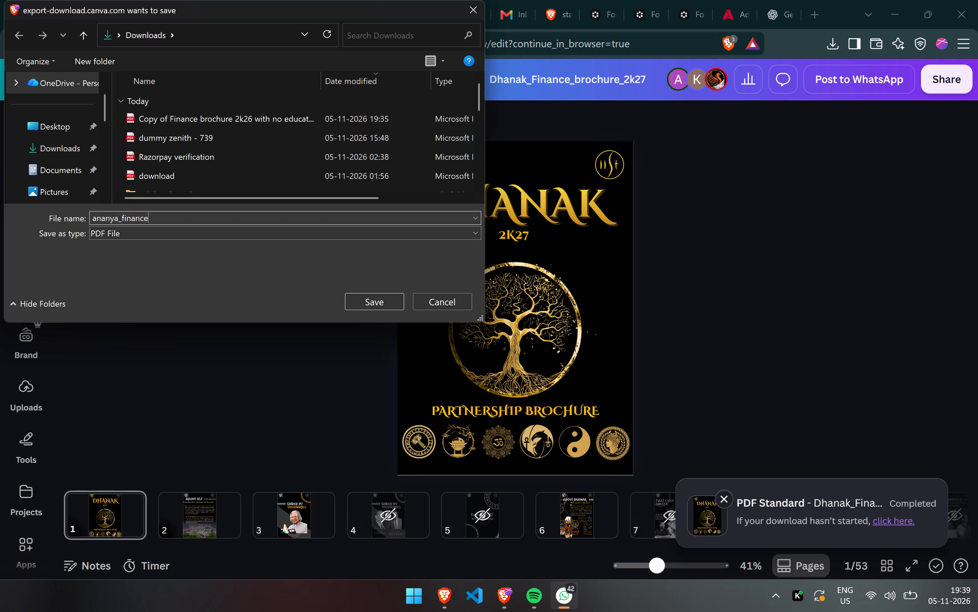
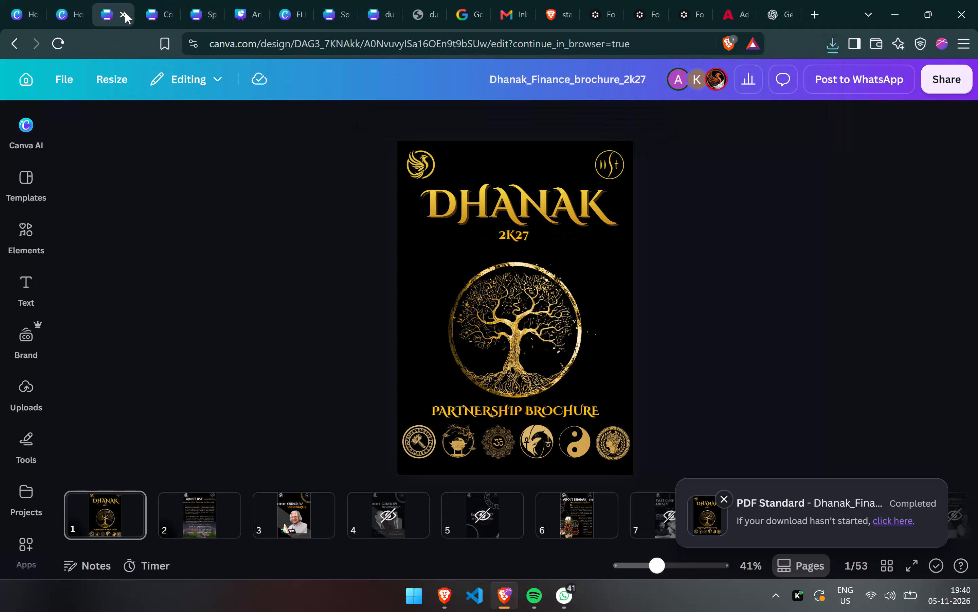
Dismiss the finished download notice and copy the Contact Us page, page 49, of the brochure copy without an educational partner.
drag(757, 528, 856, 512)
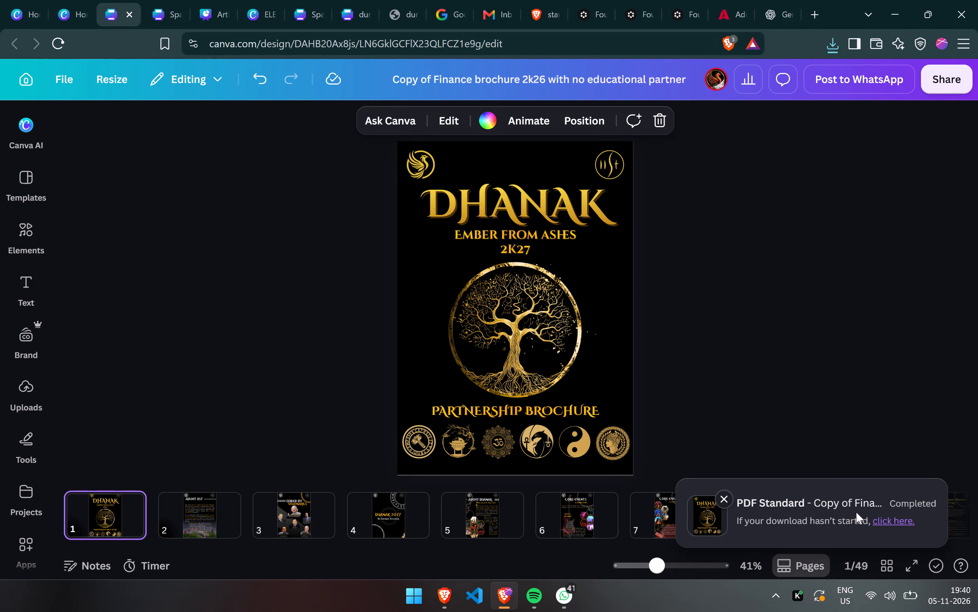
drag(856, 512, 729, 507)
click(729, 503)
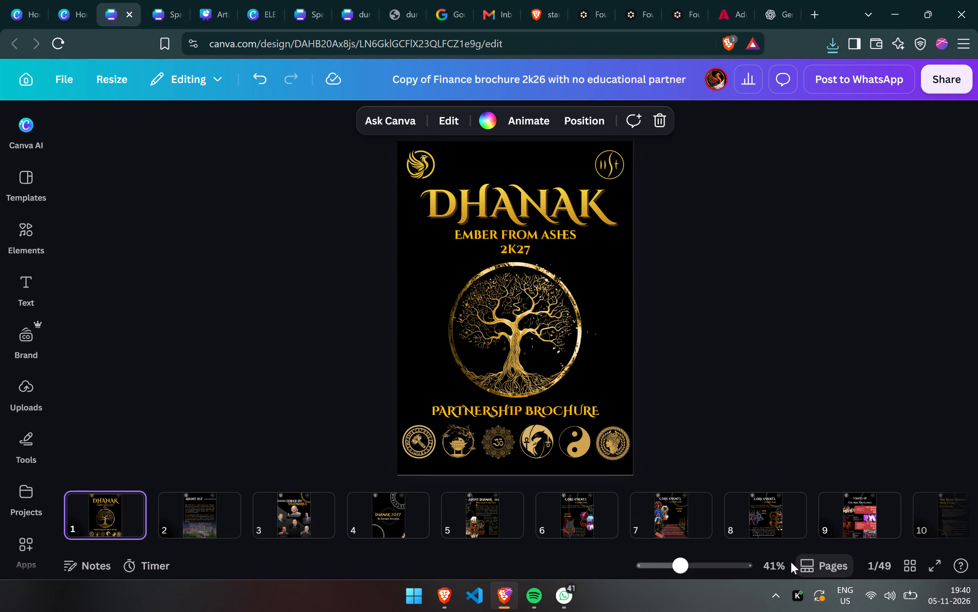
scroll(815, 539, left, 11)
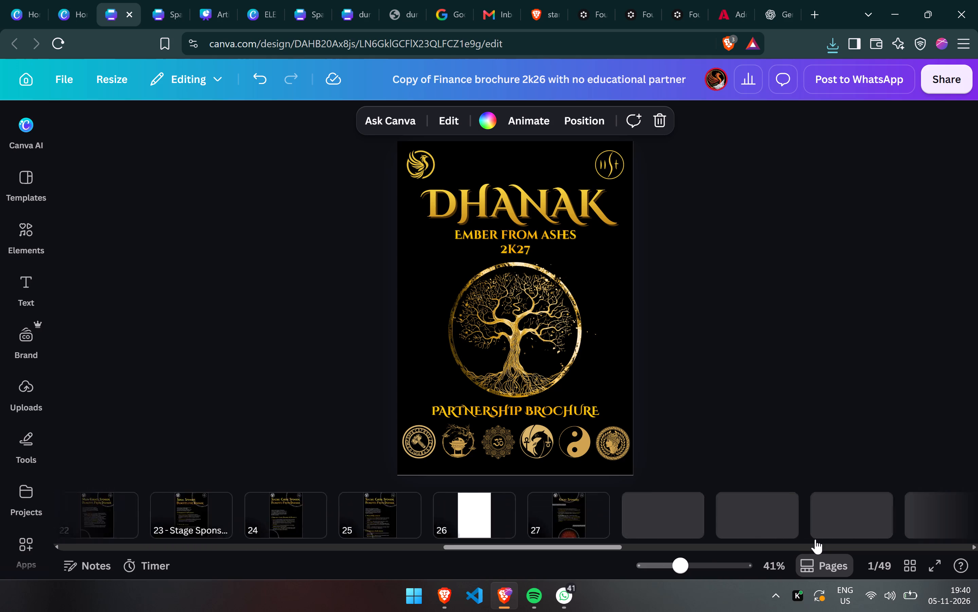
scroll(815, 539, left, 13)
click(829, 517)
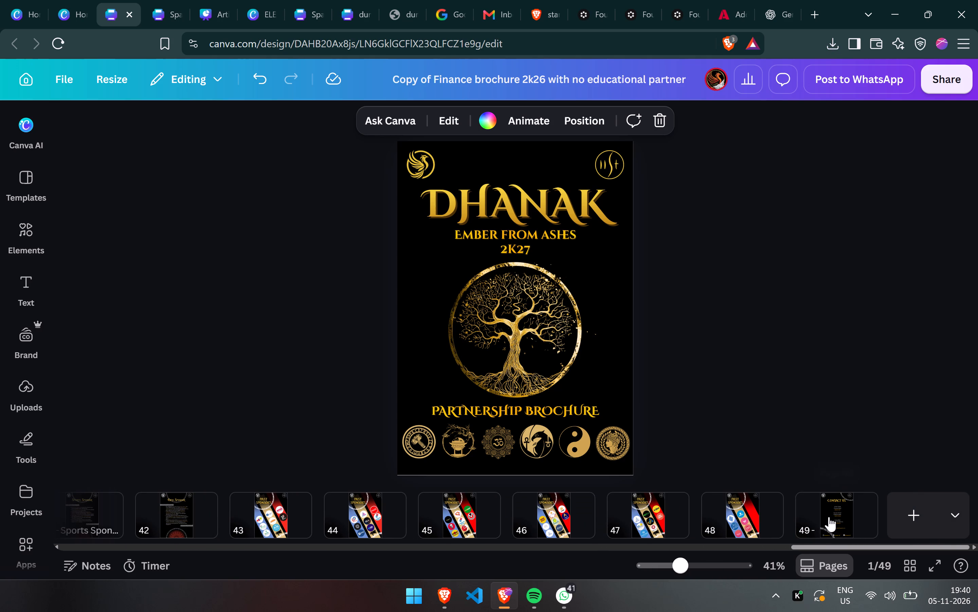
right_click(829, 517)
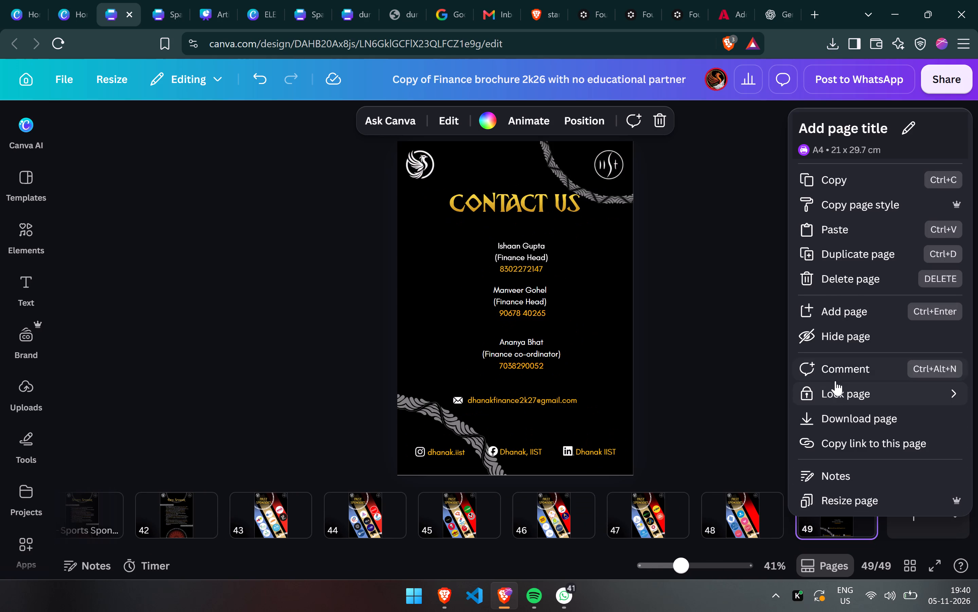
click(832, 173)
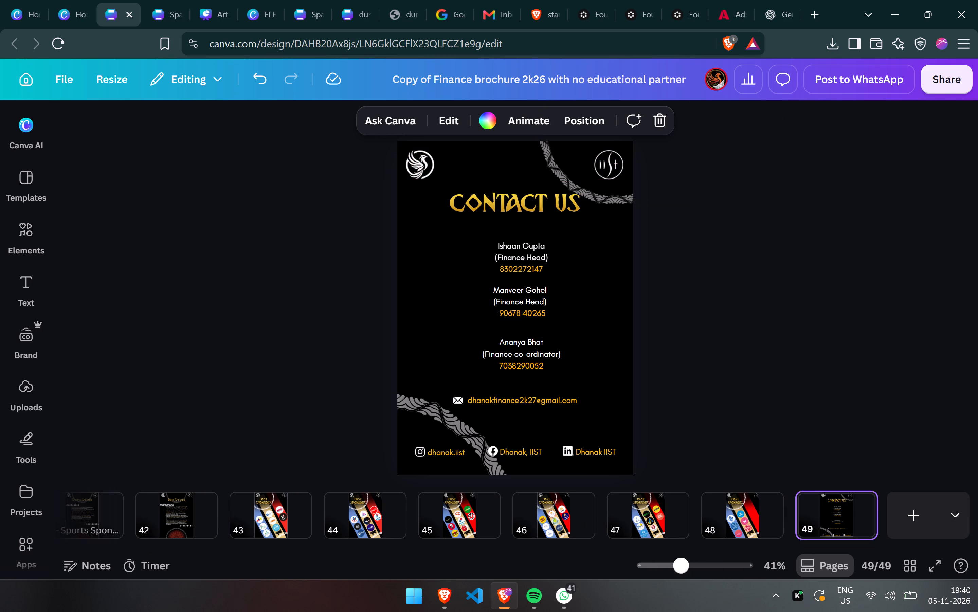
Undo all earlier edits to the brochure copy, back to its original 2k26 version.
right_click(262, 82)
triple_click(262, 82)
triple_click(262, 82)
triple_click(262, 82)
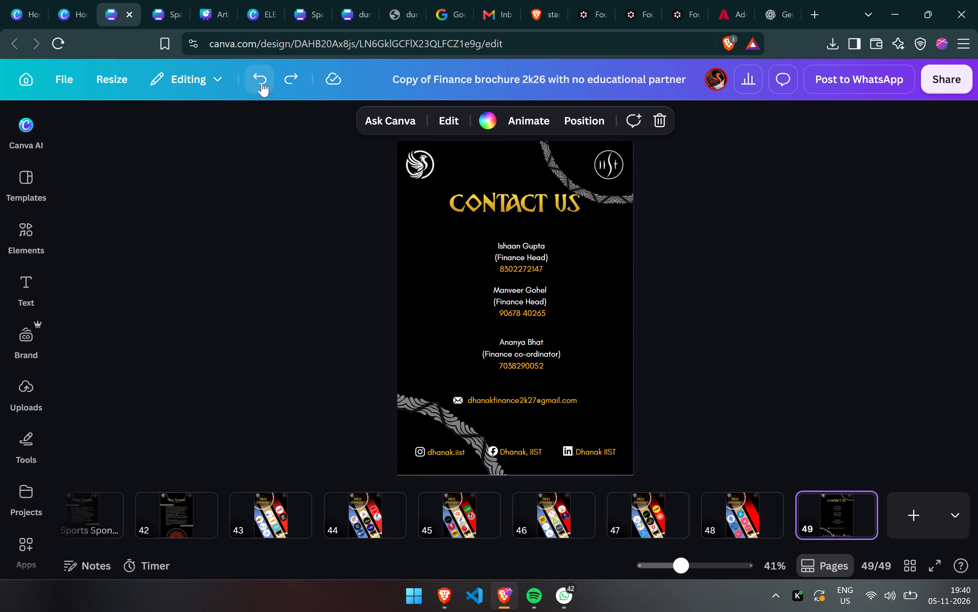
triple_click(262, 82)
click(262, 82)
right_click(262, 82)
double_click(262, 82)
right_click(262, 82)
triple_click(262, 82)
triple_click(262, 82)
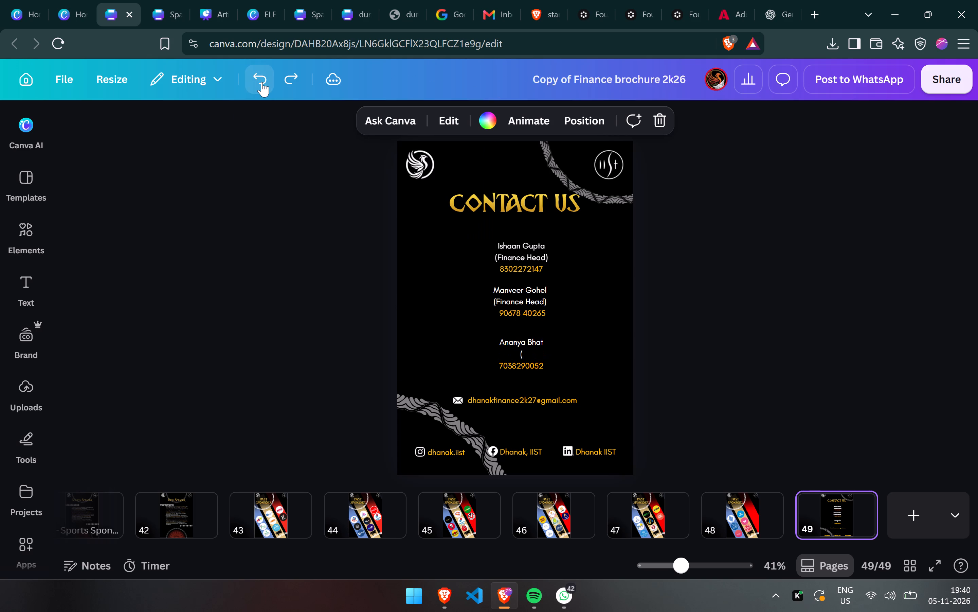
right_click(262, 82)
double_click(262, 82)
right_click(262, 82)
triple_click(262, 82)
triple_click(262, 82)
triple_click(262, 82)
right_click(262, 82)
triple_click(262, 82)
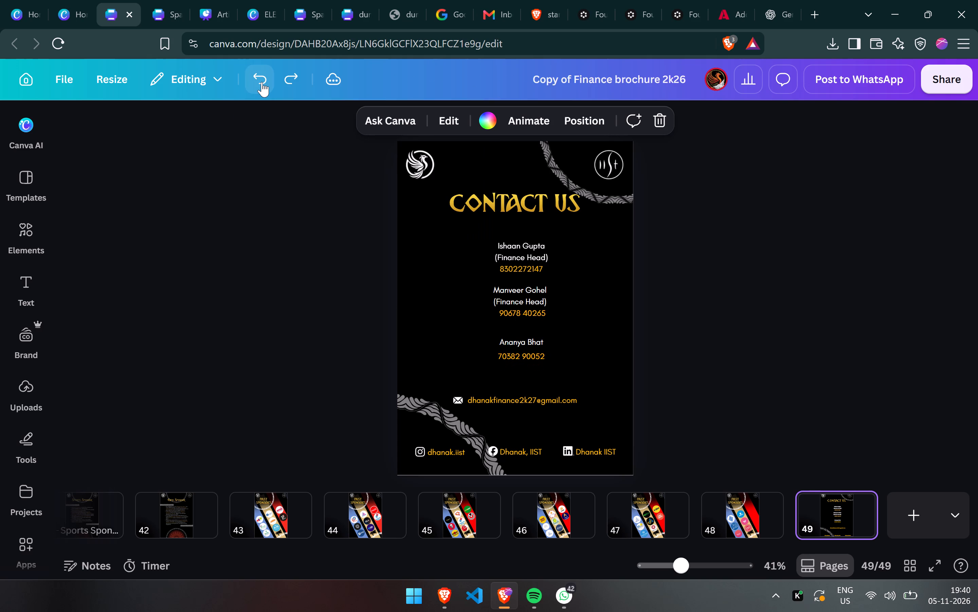
click(262, 82)
right_click(262, 82)
triple_click(262, 82)
triple_click(262, 82)
triple_click(262, 82)
triple_click(262, 82)
click(262, 82)
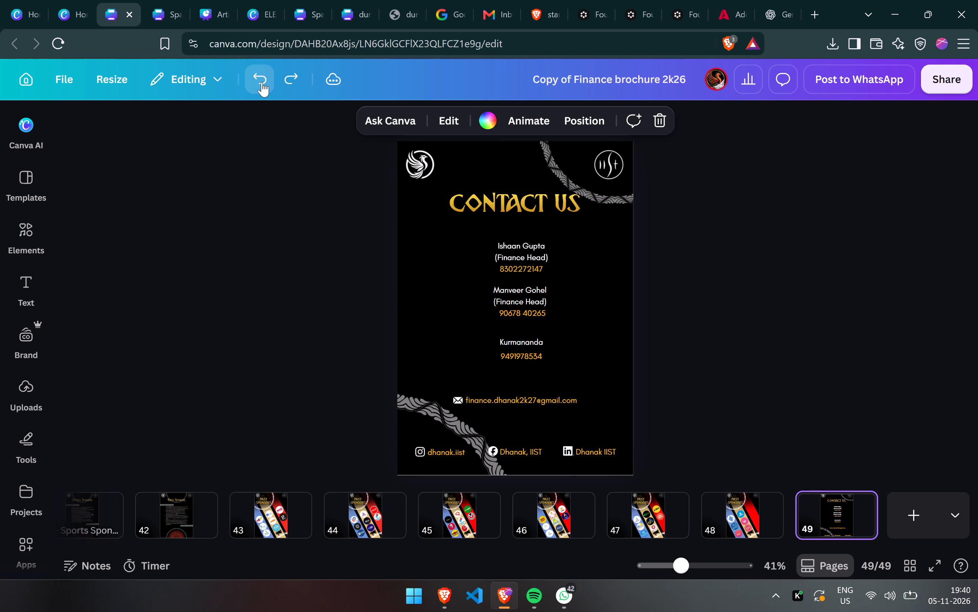
right_click(262, 82)
double_click(262, 82)
right_click(262, 82)
double_click(262, 82)
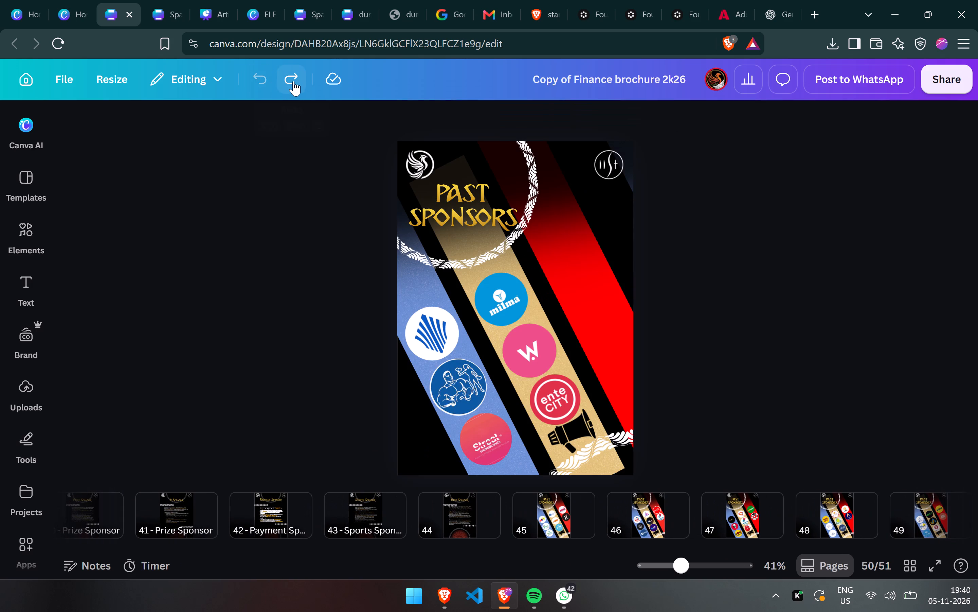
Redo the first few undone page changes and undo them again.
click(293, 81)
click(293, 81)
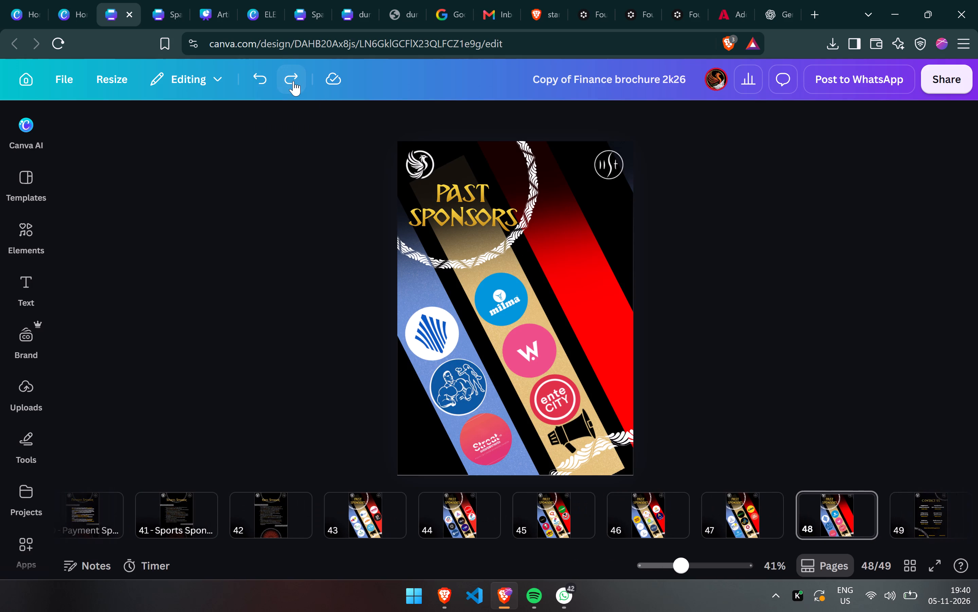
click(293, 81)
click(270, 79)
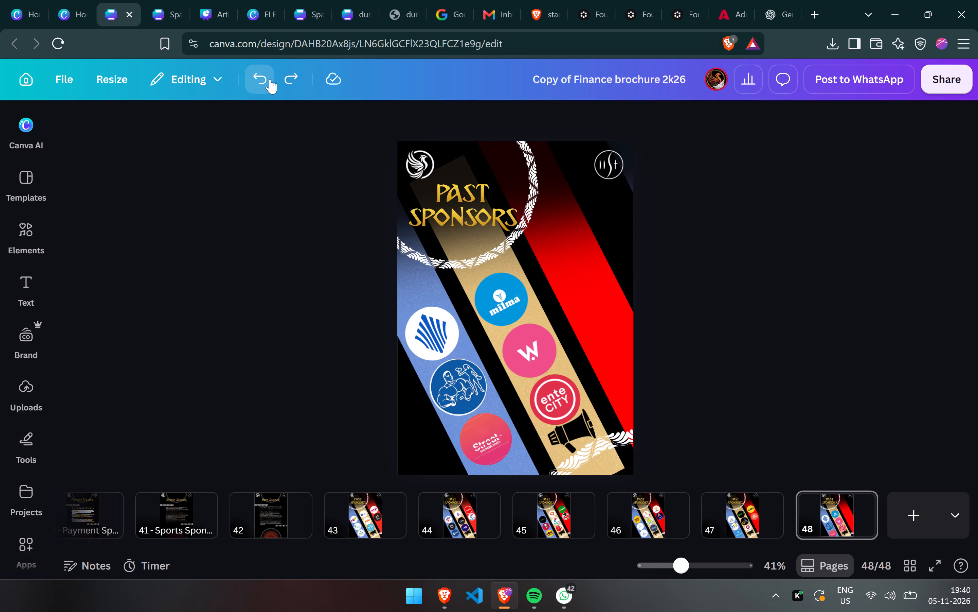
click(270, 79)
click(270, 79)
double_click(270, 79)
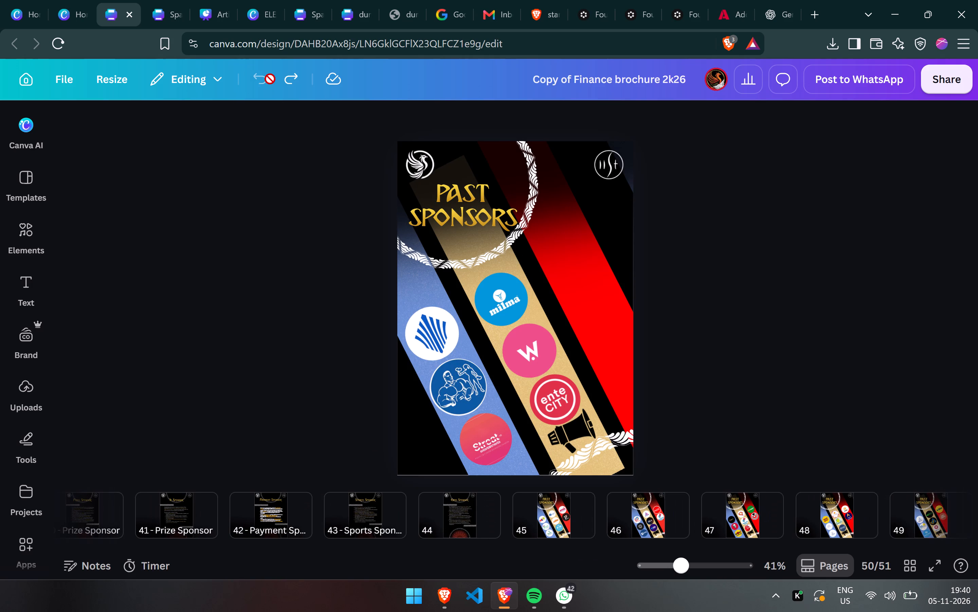
Delete page 18, just before the Title Sponsor Benefits pages.
scroll(356, 505, right, 2)
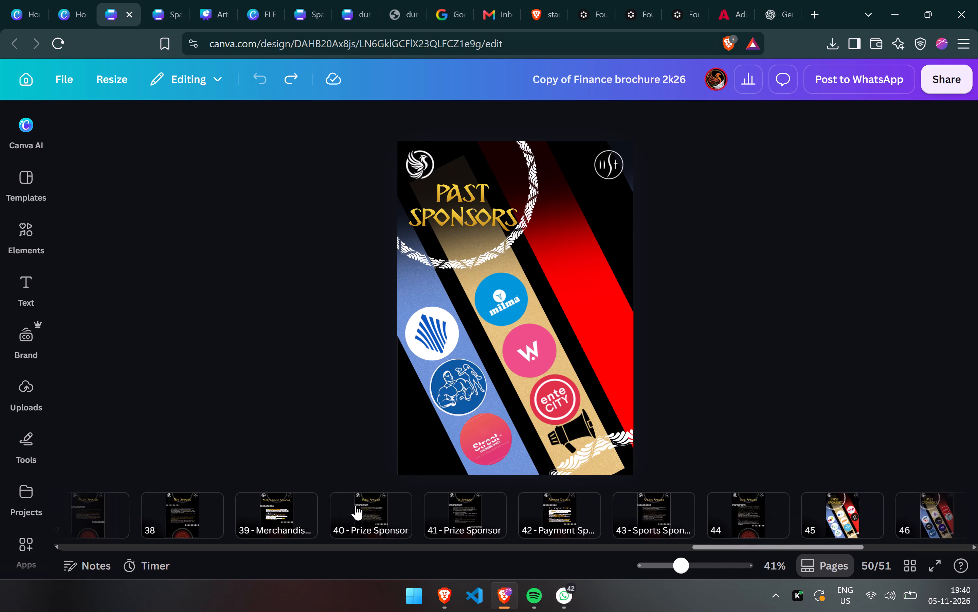
scroll(356, 505, right, 5)
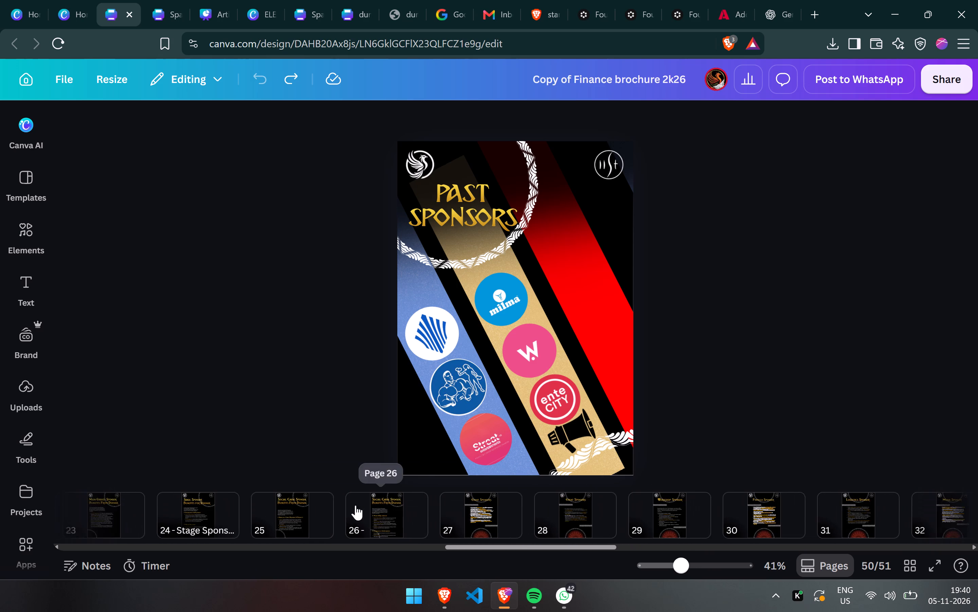
scroll(356, 505, right, 4)
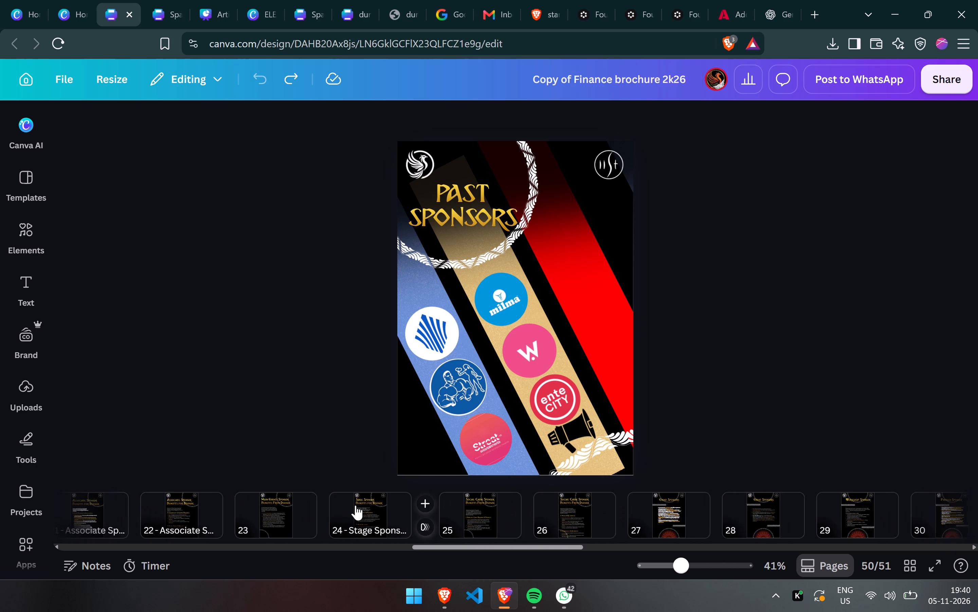
scroll(356, 505, right, 3)
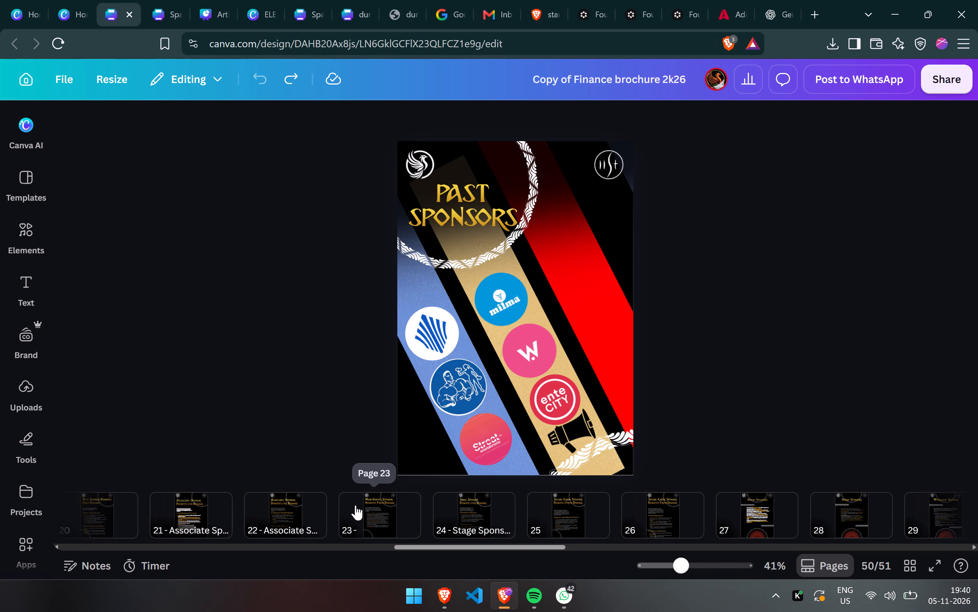
scroll(356, 505, right, 4)
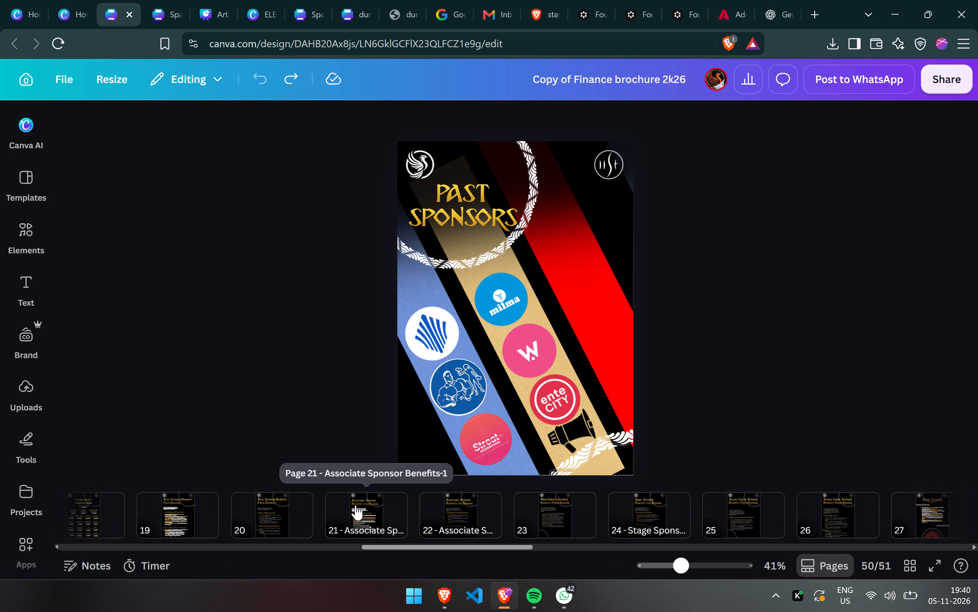
scroll(356, 505, right, 4)
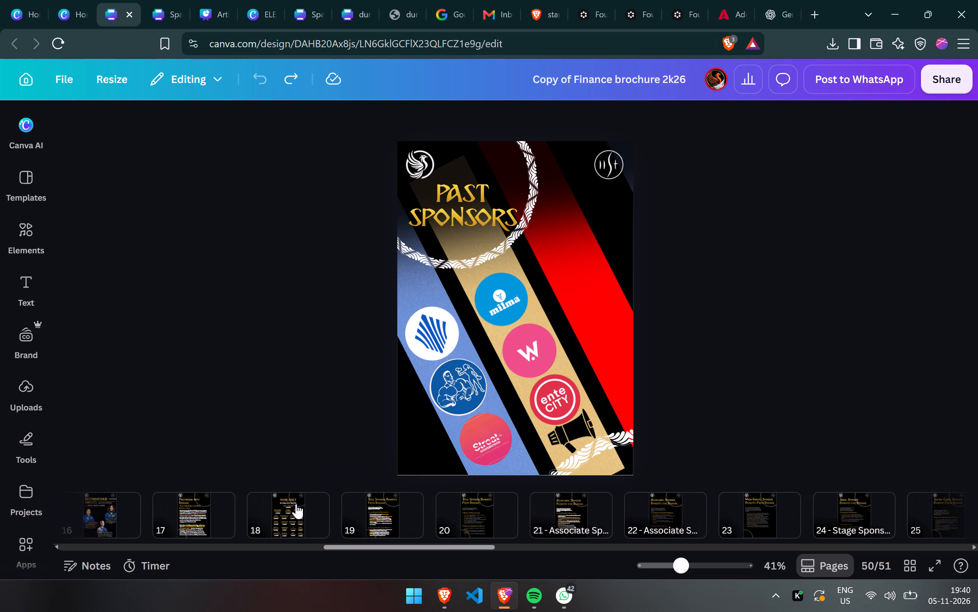
click(296, 504)
key(BackSpace)
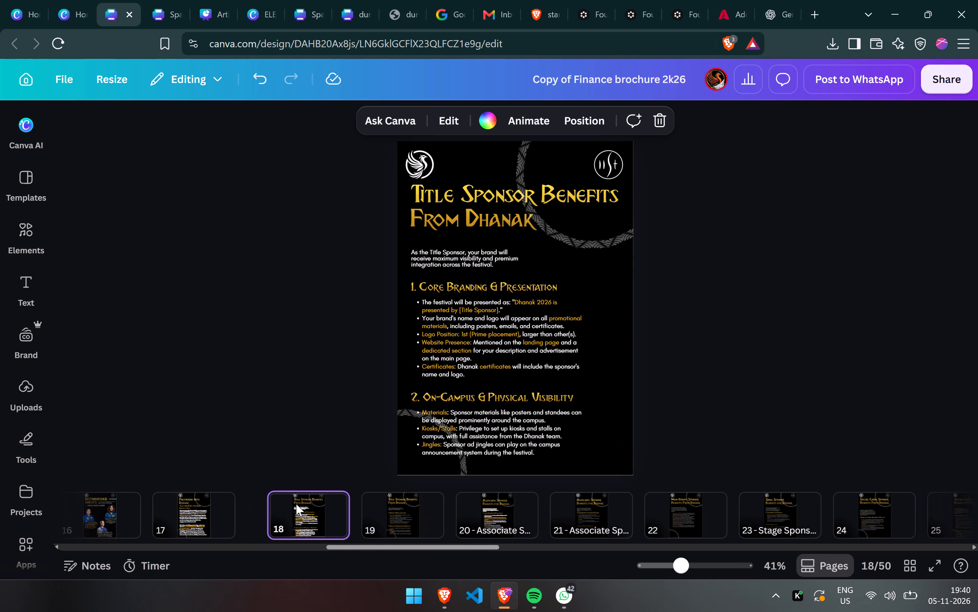
Replace the old Contact Us page at the end of the brochure with the copied 2k27 Contact Us page.
scroll(296, 504, left, 10)
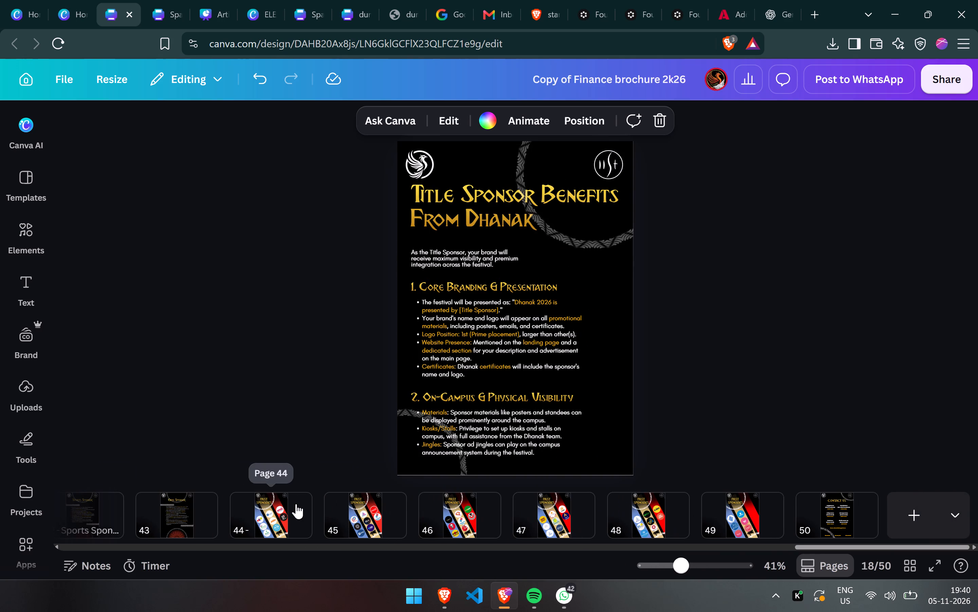
click(835, 509)
key(BackSpace)
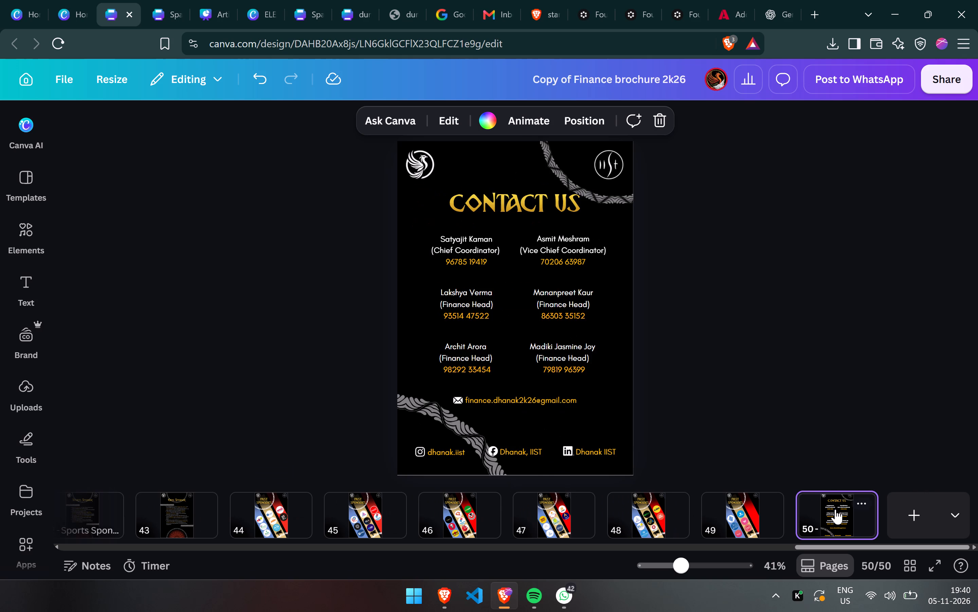
click(853, 388)
key(ctrl+v)
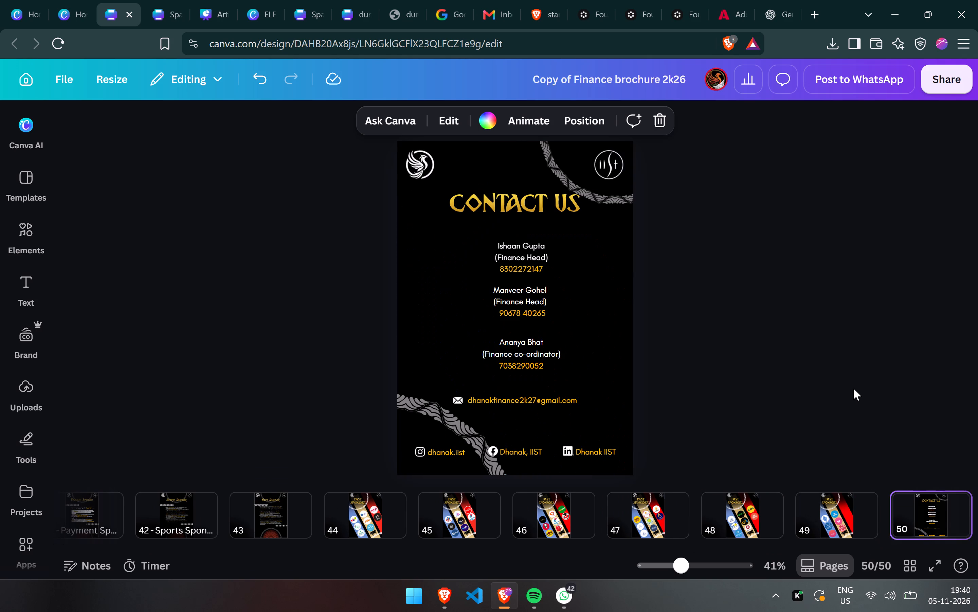
scroll(879, 478, left, 6)
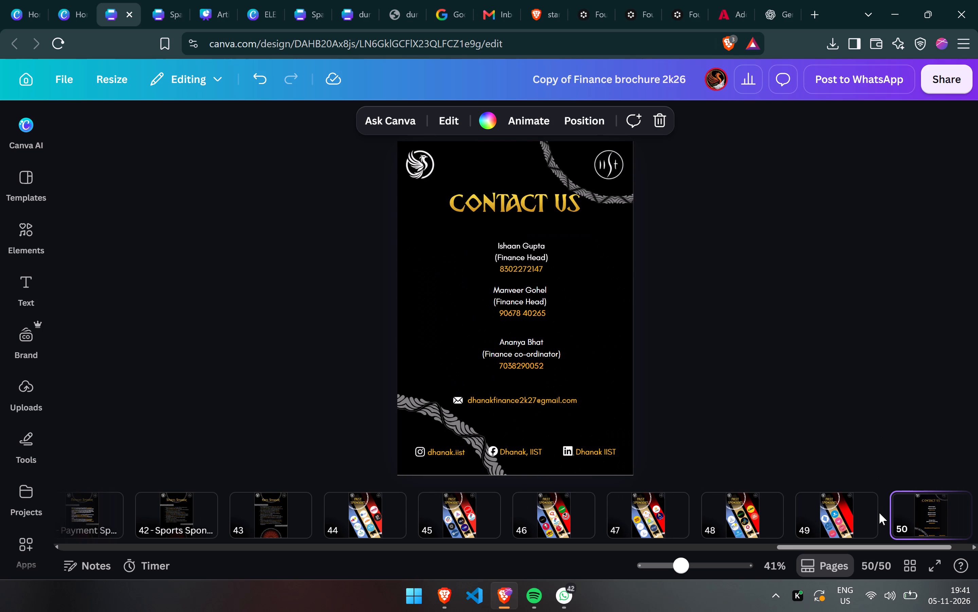
scroll(879, 513, left, 3)
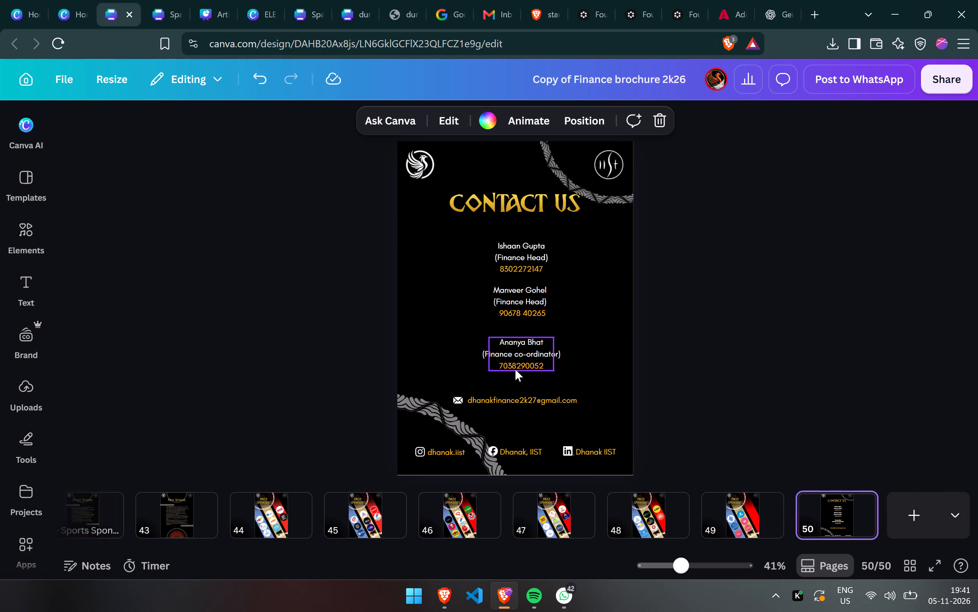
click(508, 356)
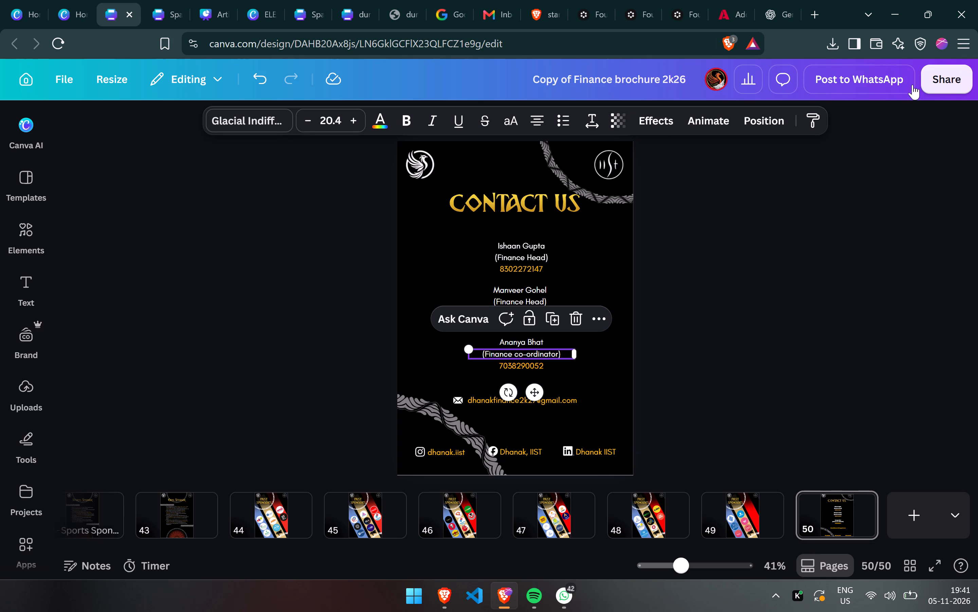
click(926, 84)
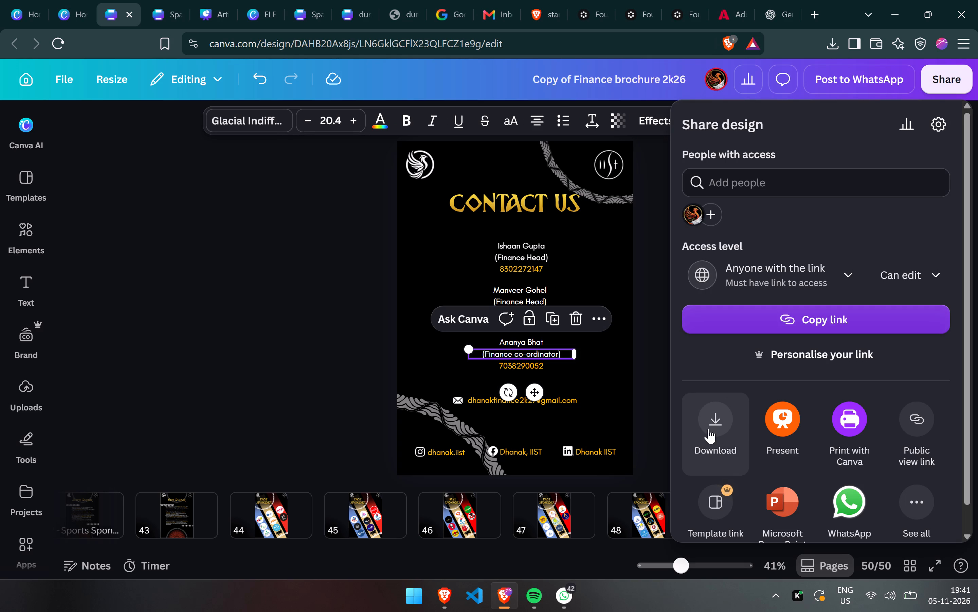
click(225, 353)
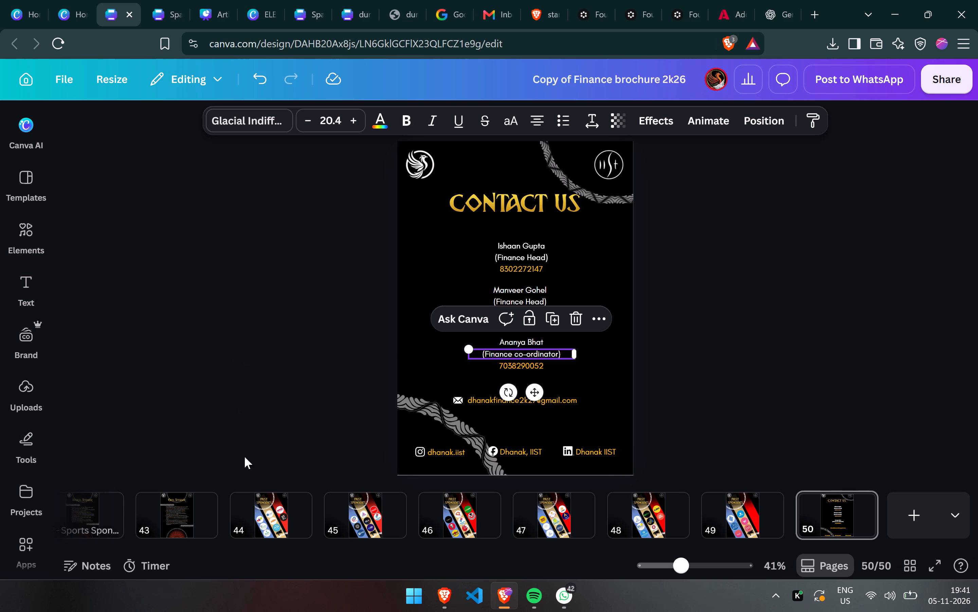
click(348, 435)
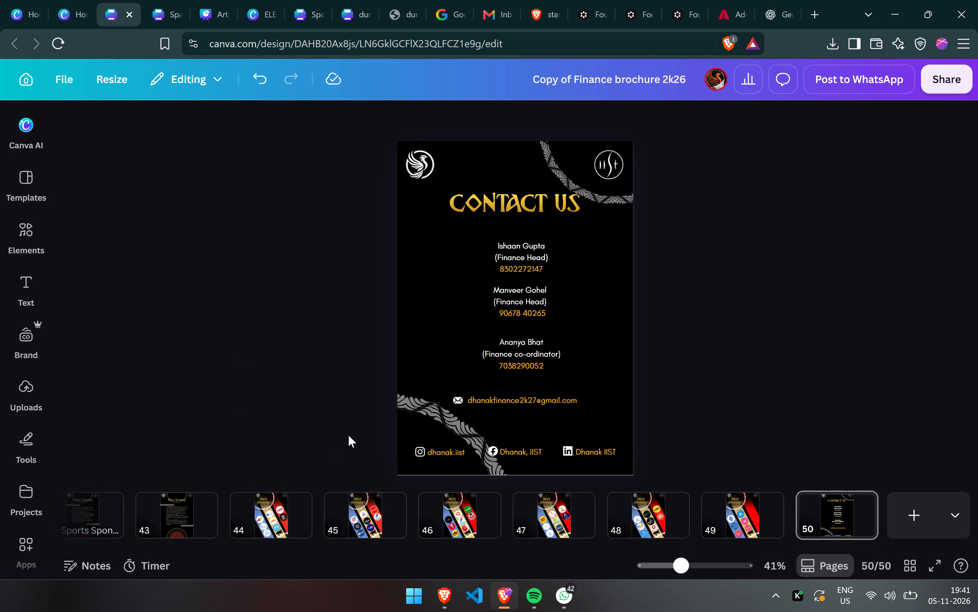
Replace every "2026" in the brochure text with "2027", with case matching on.
scroll(371, 516, right, 20)
scroll(371, 516, right, 3)
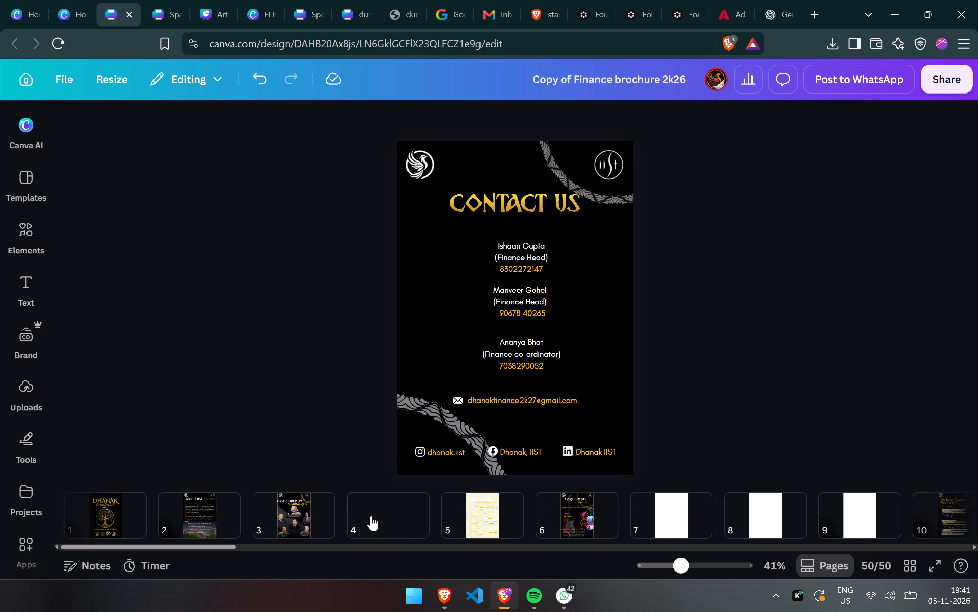
scroll(371, 516, right, 4)
click(122, 517)
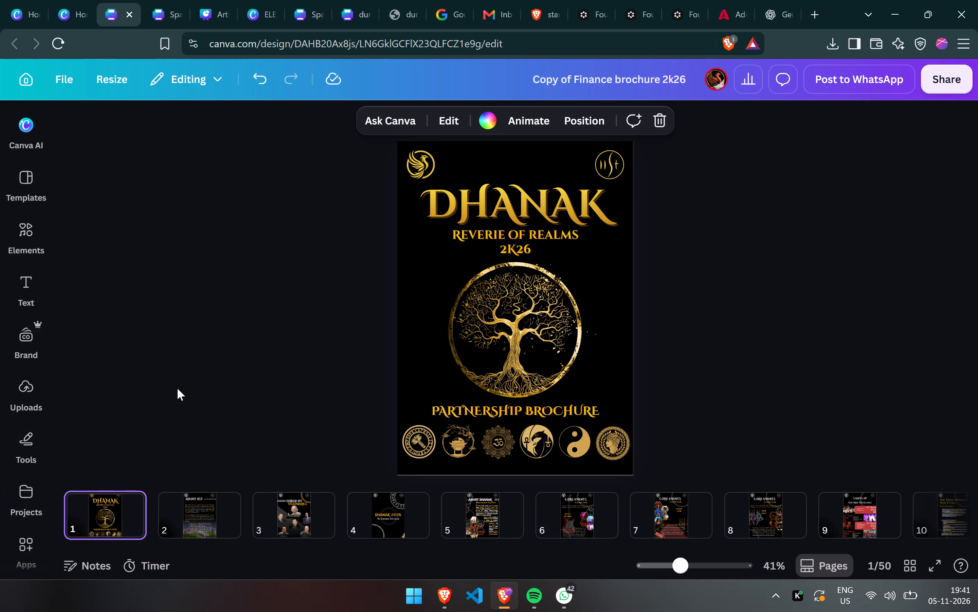
click(177, 388)
key(ctrl+f)
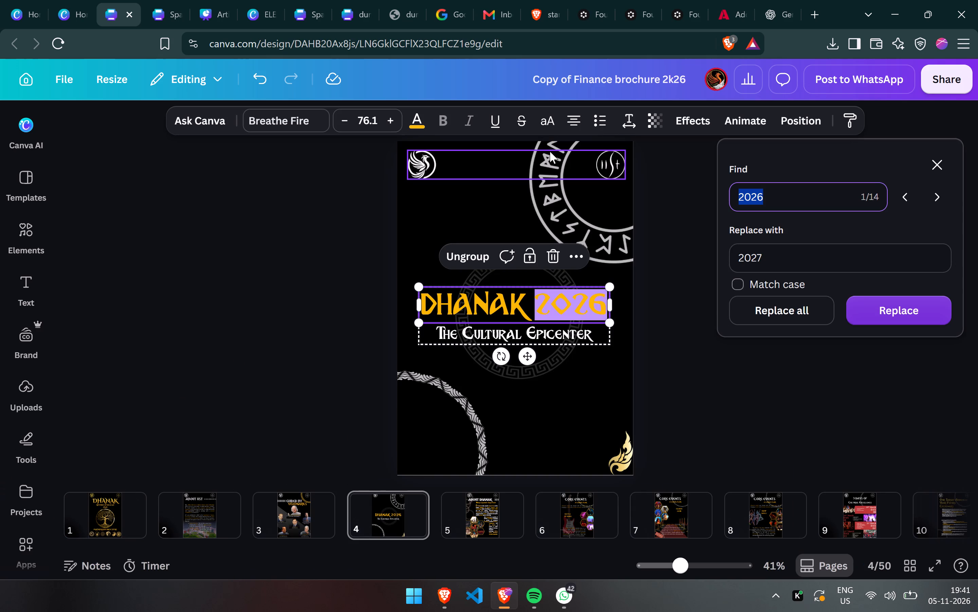
click(748, 285)
click(777, 262)
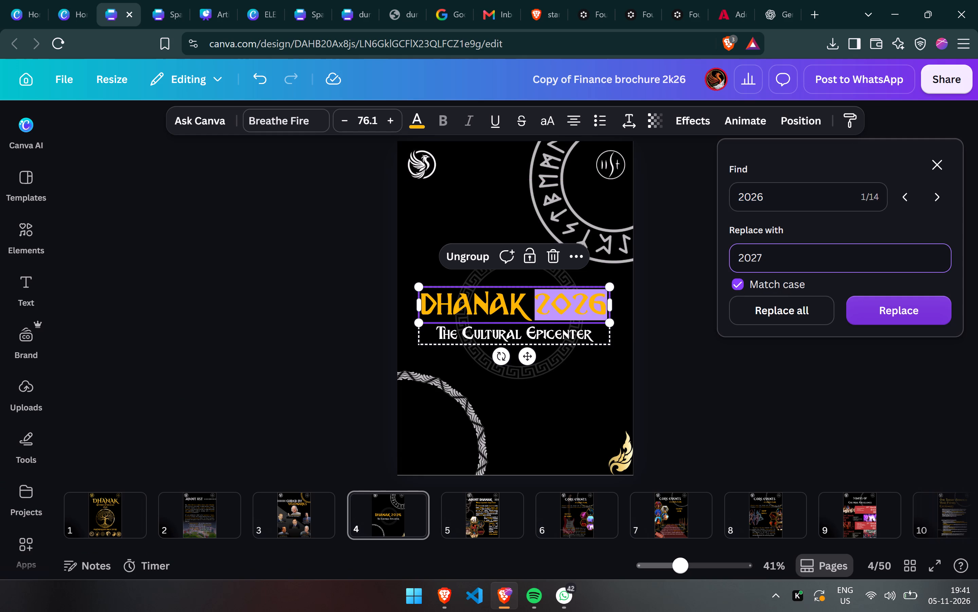
click(880, 304)
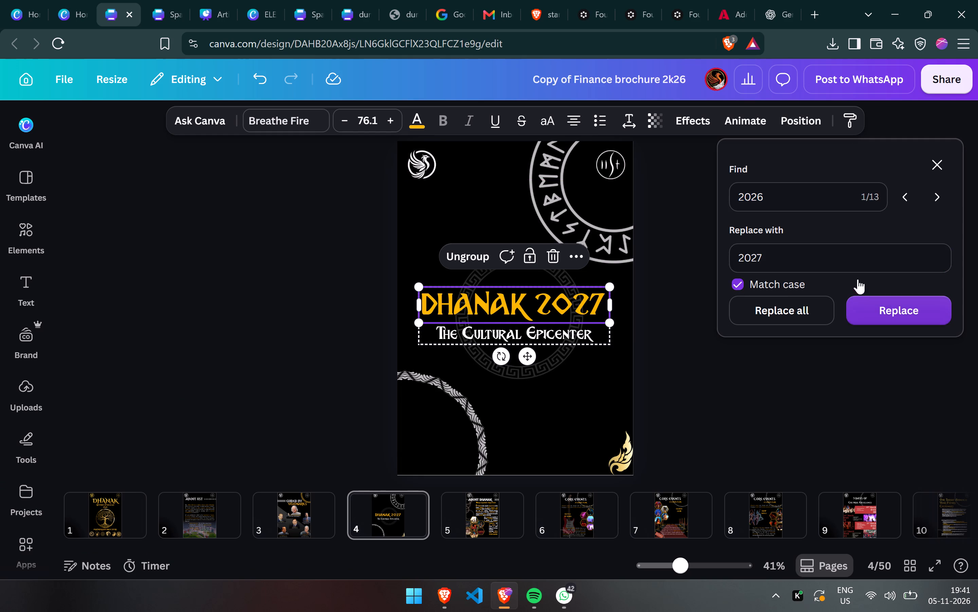
click(759, 312)
Replace "2k26" with "2k27" throughout the brochure, including the cover, with case matching off.
click(753, 196)
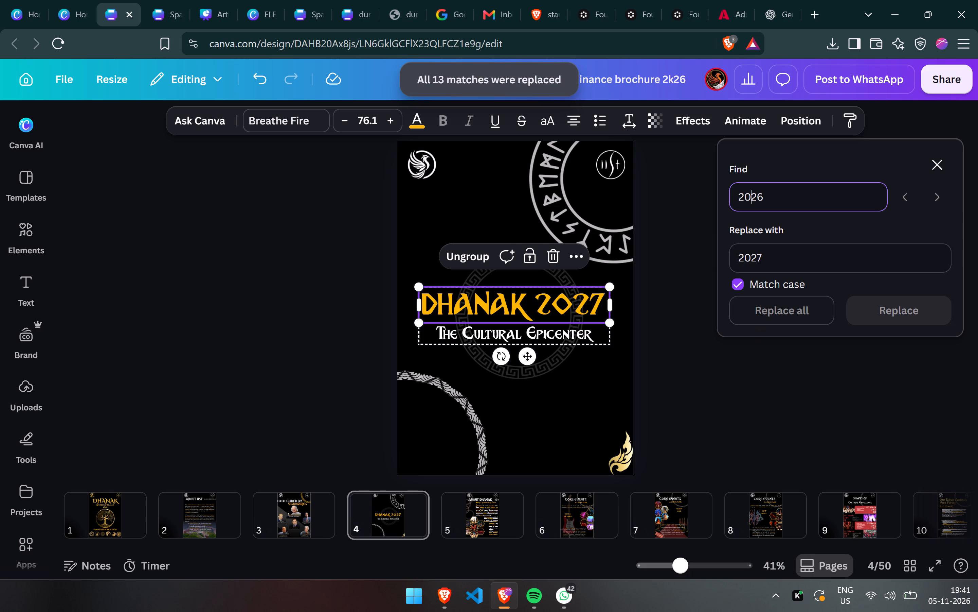
key(BackSpace)
key(k)
click(750, 261)
key(BackSpace)
key(k)
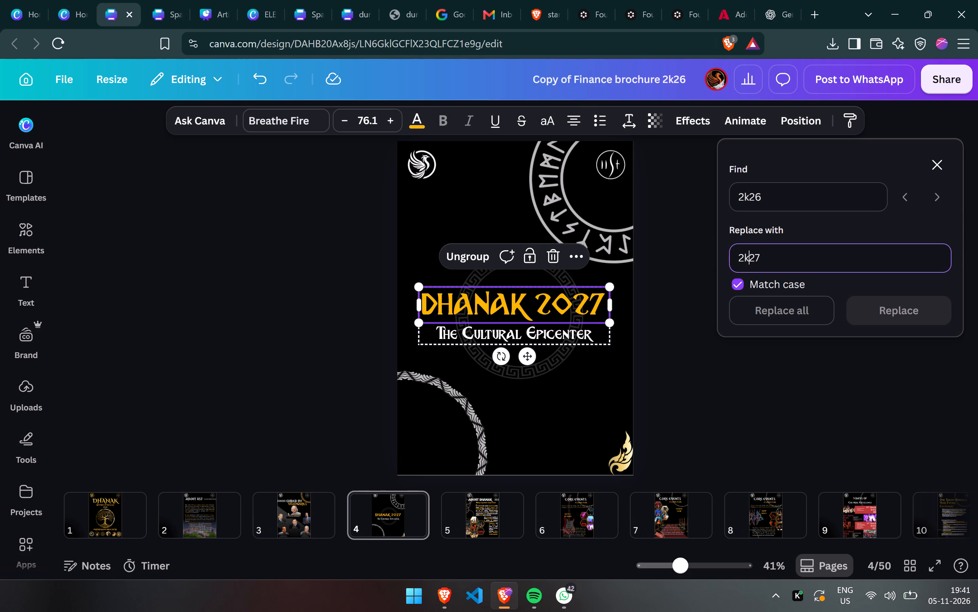
click(825, 270)
key(Return)
key(Return)
key(Return)
scroll(550, 508, right, 13)
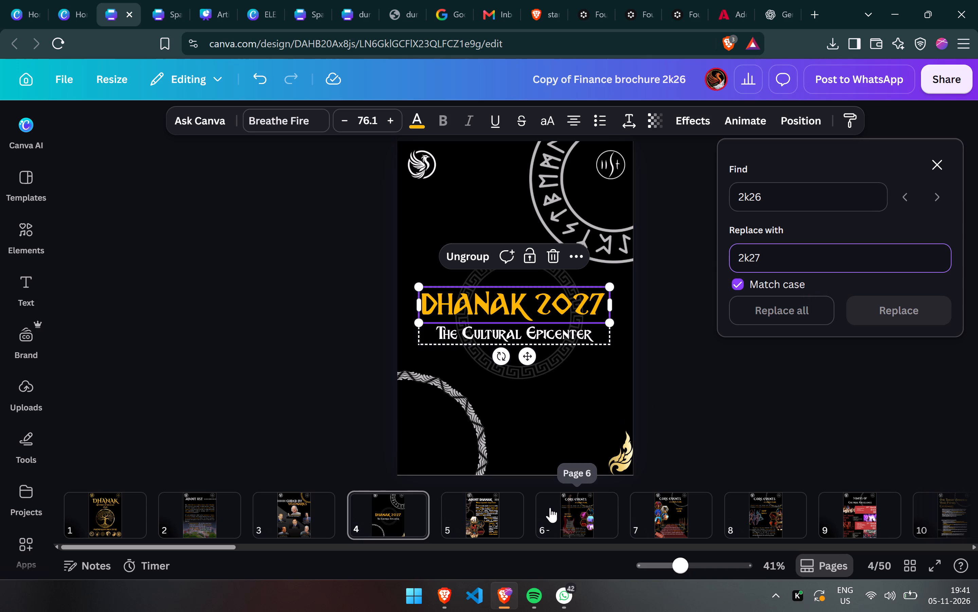
click(121, 511)
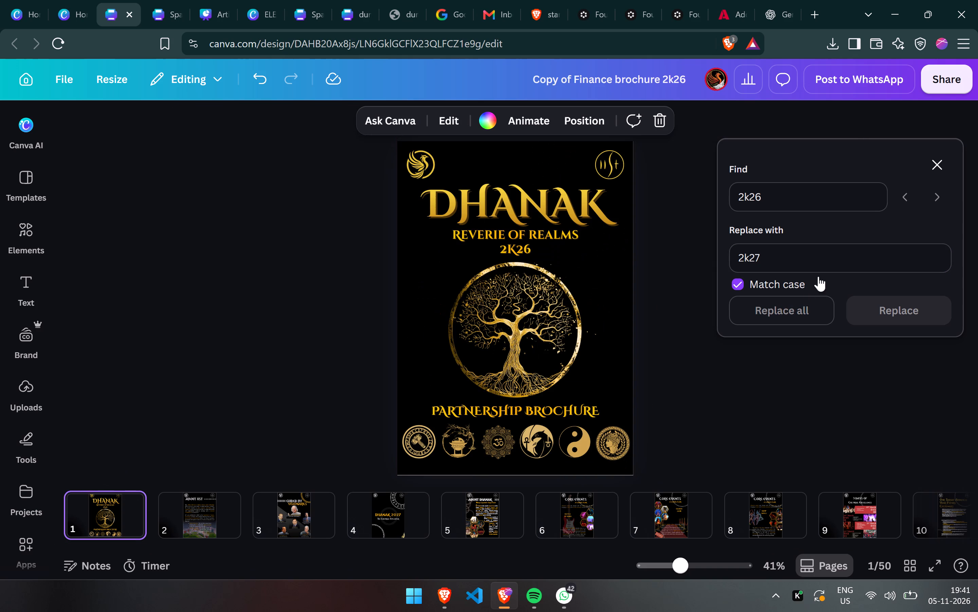
click(813, 255)
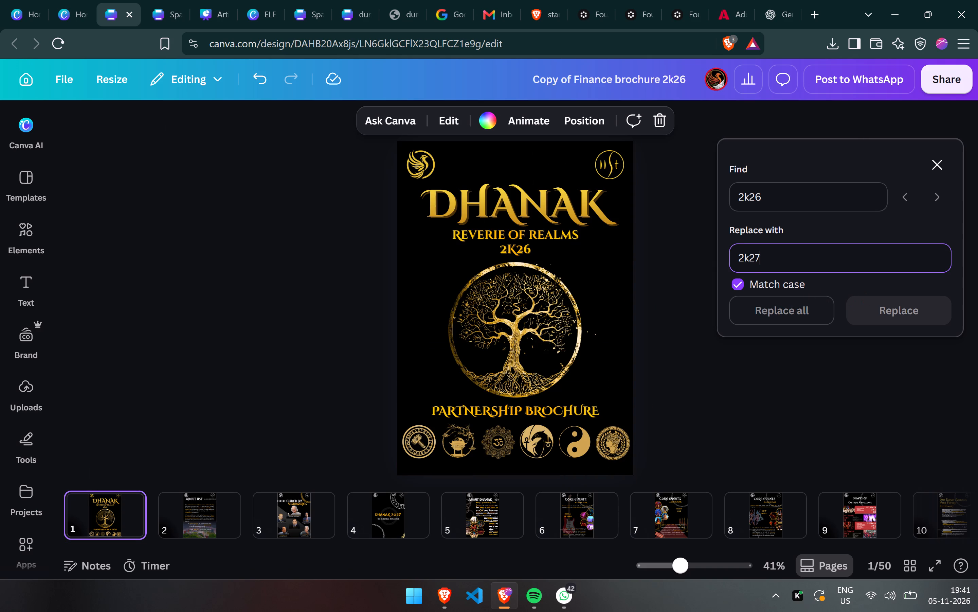
click(736, 278)
click(894, 310)
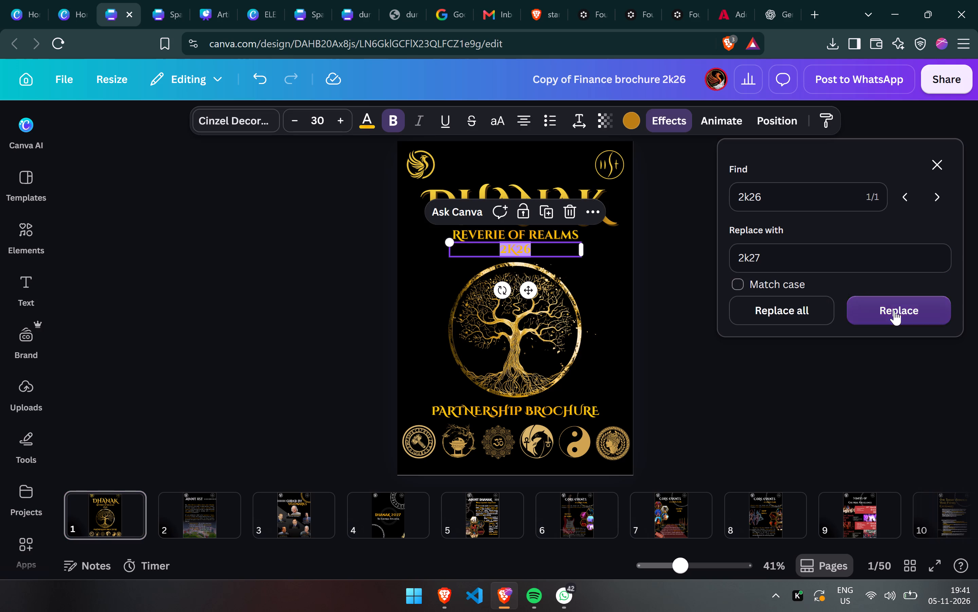
click(788, 312)
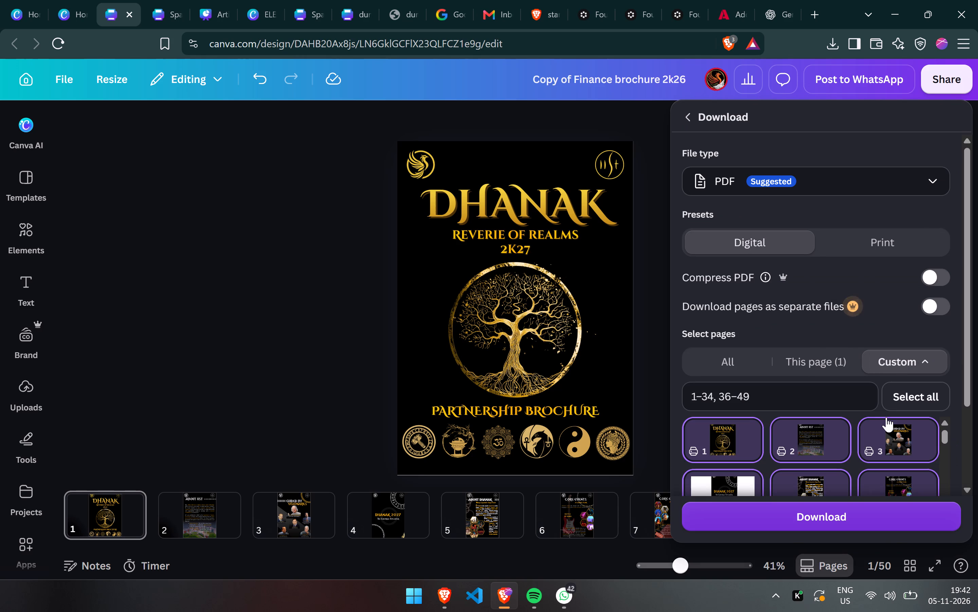
scroll(886, 417, down, 6)
scroll(886, 417, up, 1)
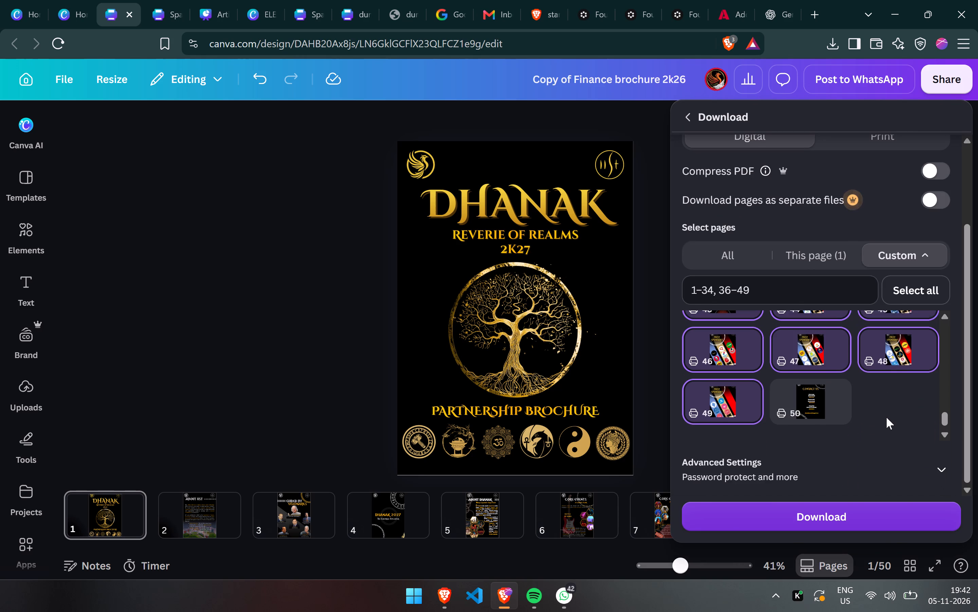
scroll(886, 417, up, 1)
click(734, 266)
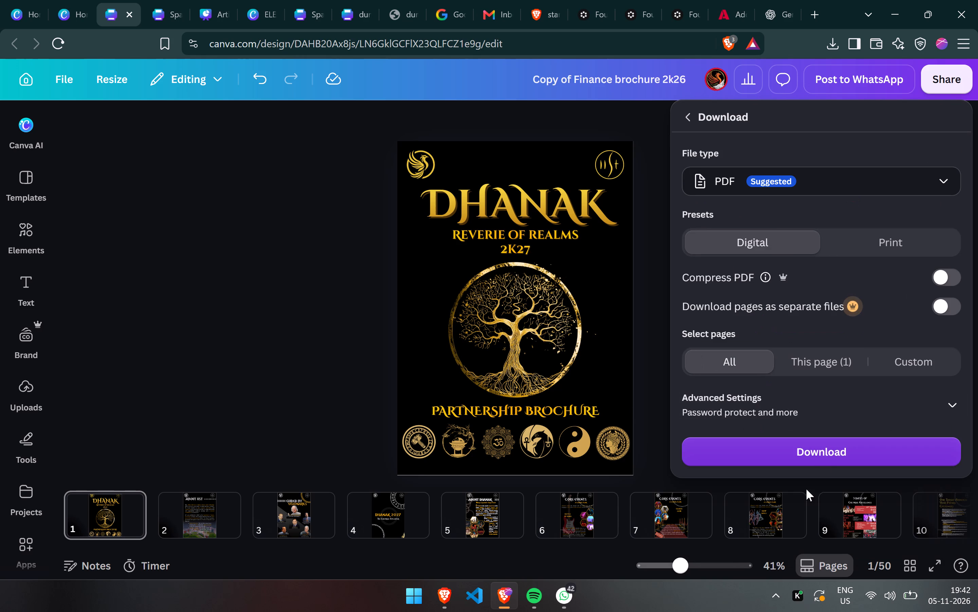
click(823, 457)
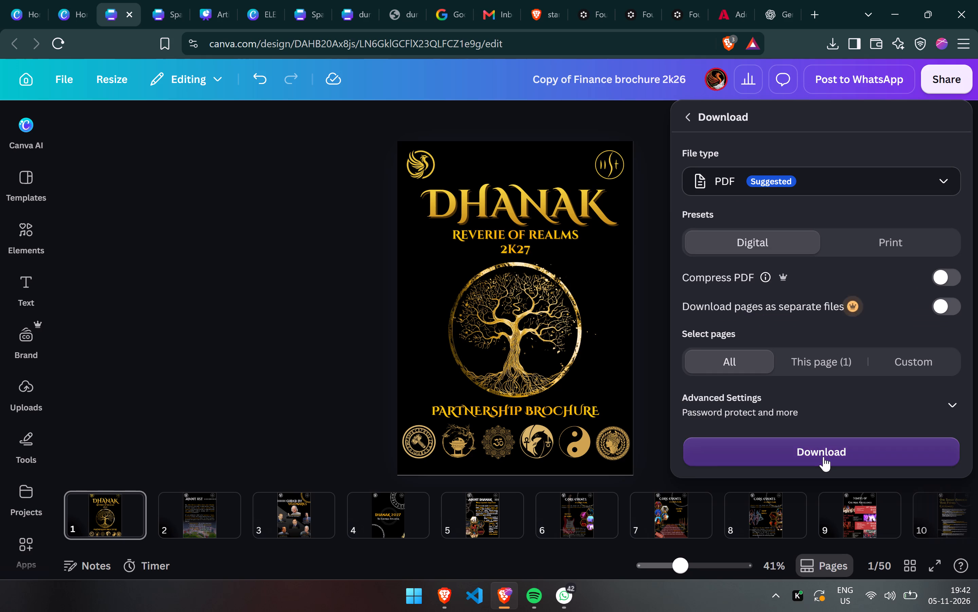
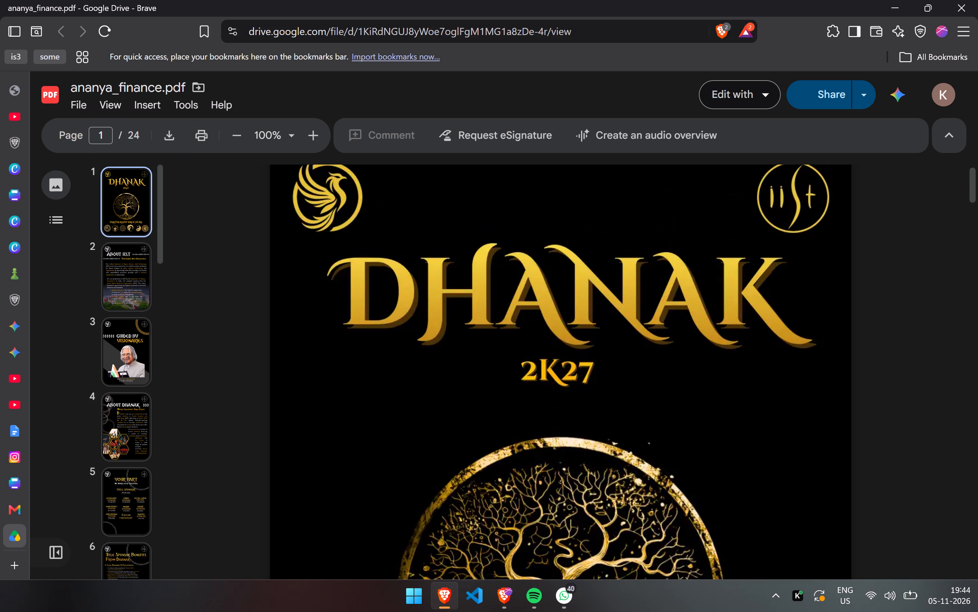
Look through the pages of ananya_finance.pdf in Google Drive, from the cover to the last page thumbnails.
scroll(293, 307, down, 9)
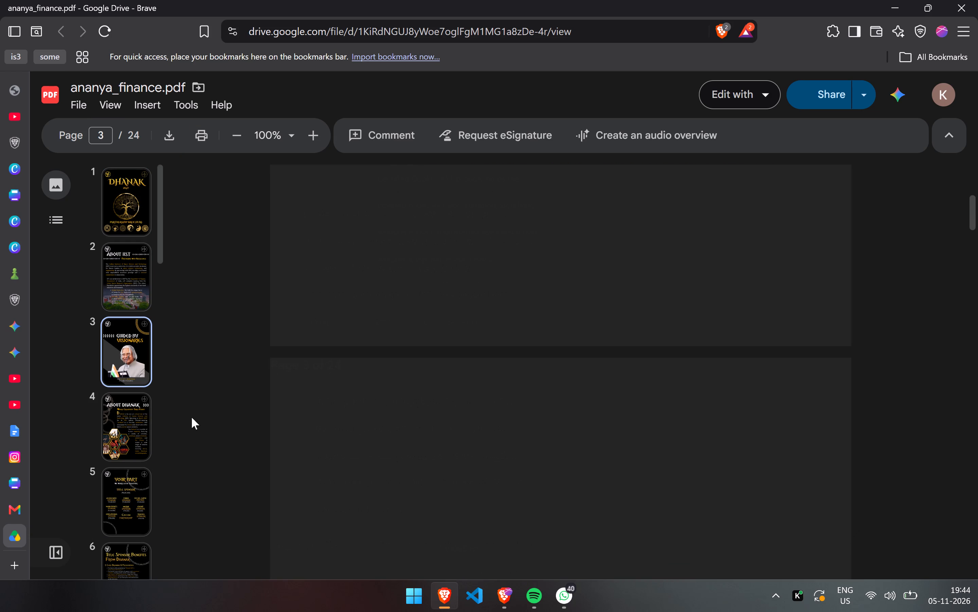
scroll(145, 446, down, 17)
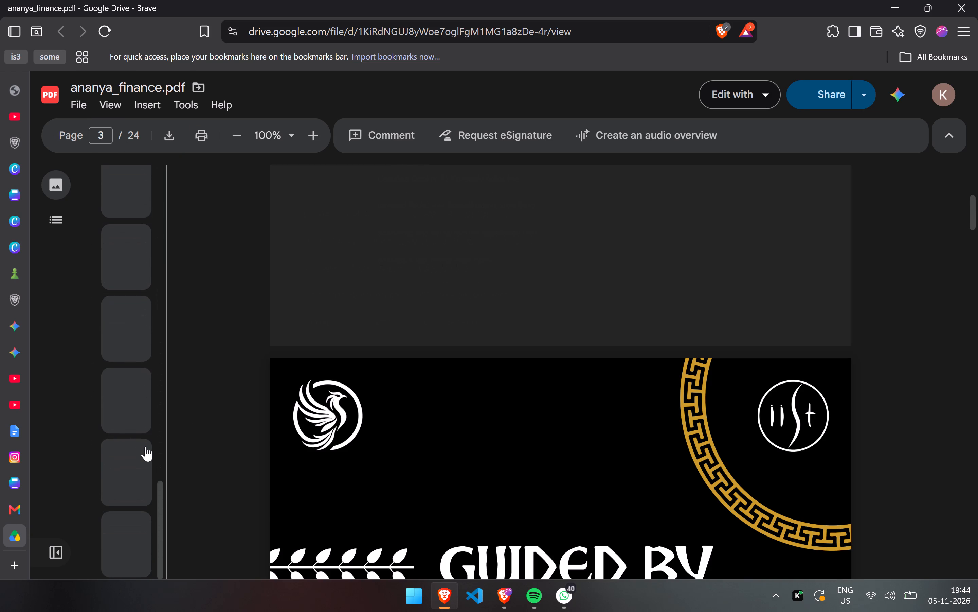
Go to page 24, the closing Contact Us page, in ananya_finance.pdf to examine it.
scroll(145, 446, down, 2)
scroll(141, 493, down, 2)
click(142, 535)
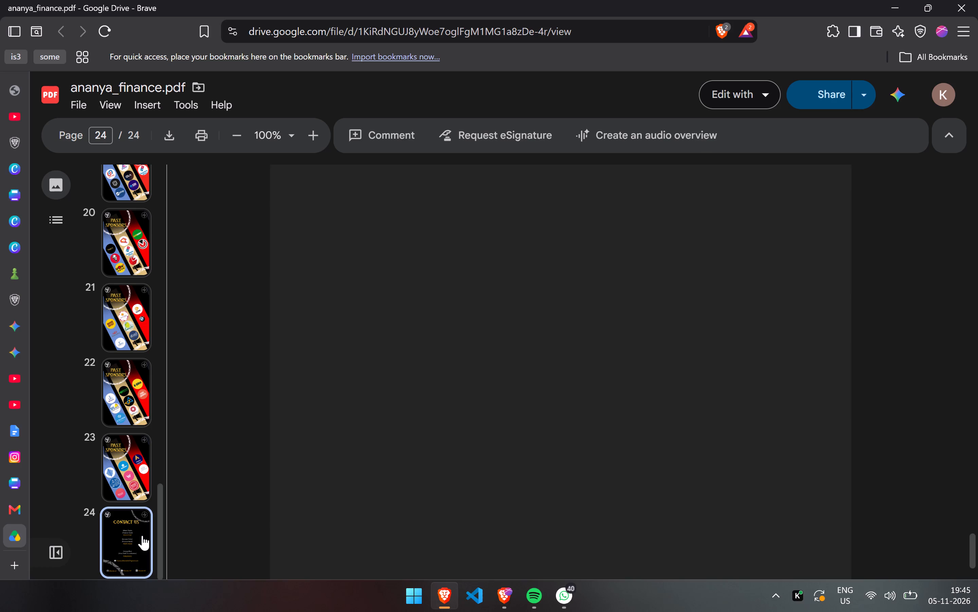